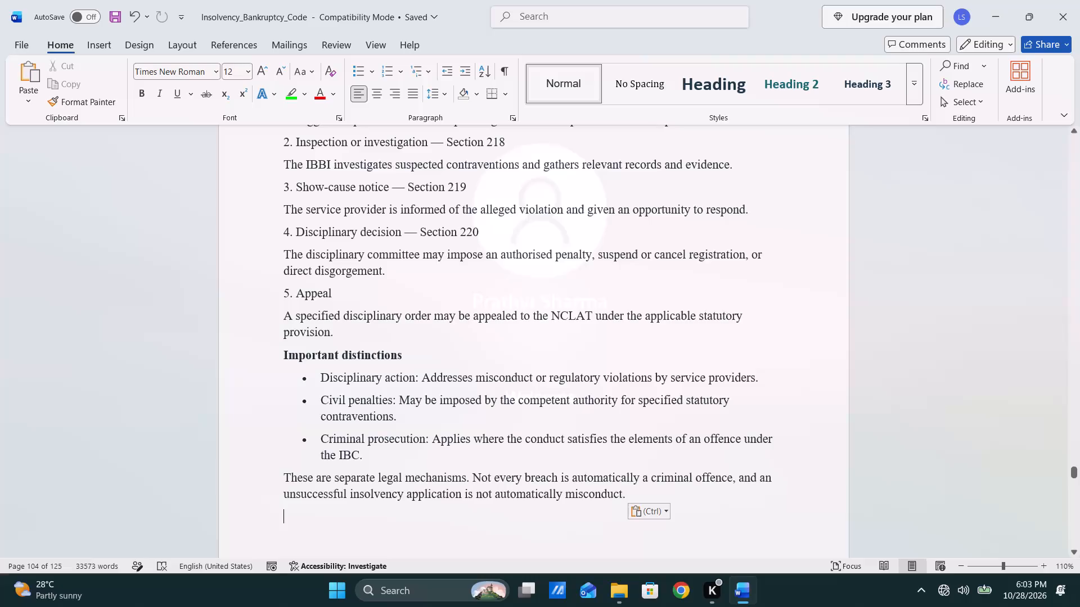
Delete one of the empty lines above the Unit 13 — Cross-Border Insolvency heading.
{"action": "scroll", "coordinate": [596, 455], "scroll_direction": "down", "scroll_amount": 1}
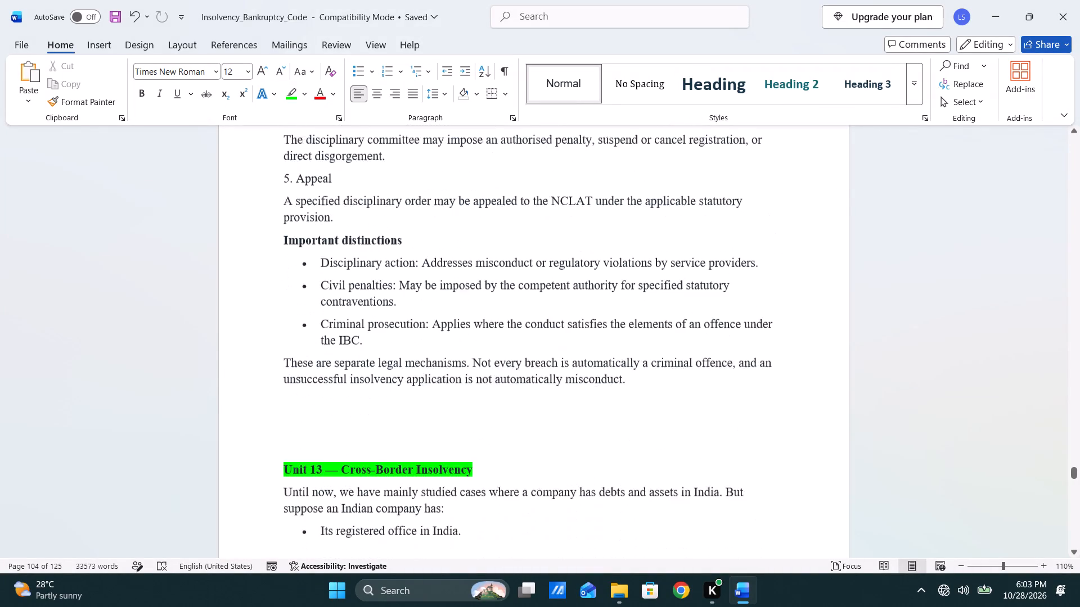
{"action": "scroll", "coordinate": [596, 455], "scroll_direction": "down", "scroll_amount": 1}
{"action": "key", "text": "Down"}
{"action": "key", "text": "Down"}
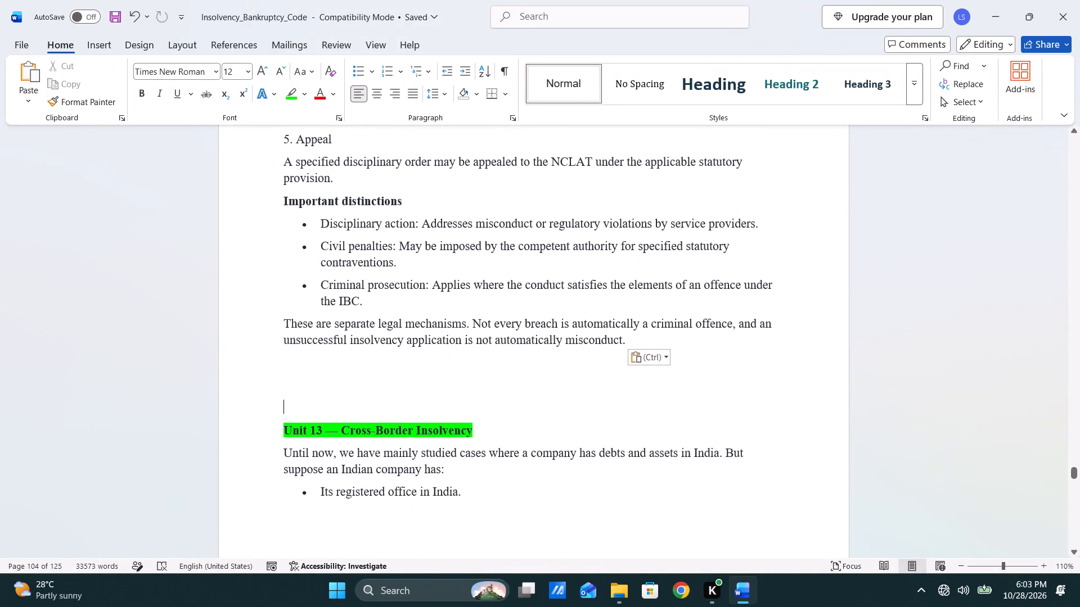
{"action": "key", "text": "BackSpace"}
In Unit 12, remove the "A." prefix from the NCLT — Section 60 heading and run its paragraph on after a colon and space.
{"action": "scroll", "coordinate": [596, 455], "scroll_direction": "up", "scroll_amount": 8}
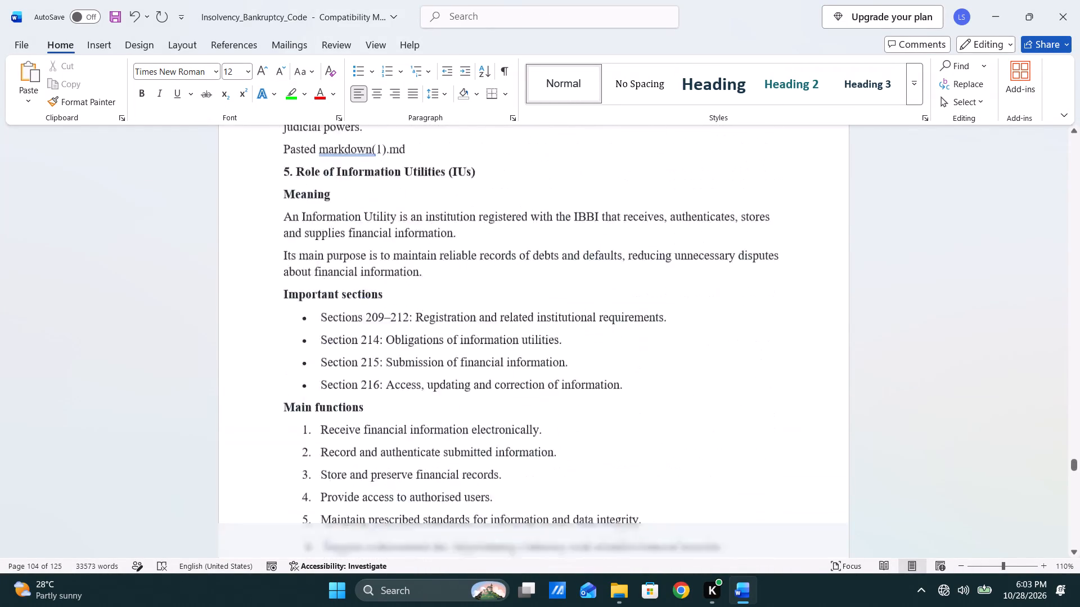
{"action": "scroll", "coordinate": [596, 455], "scroll_direction": "up", "scroll_amount": 11}
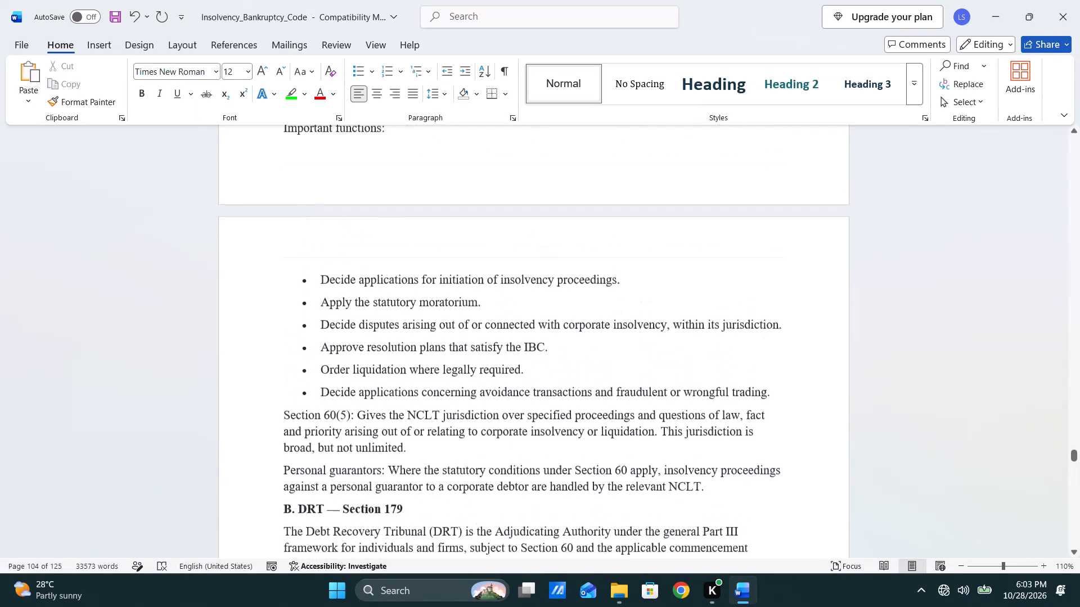
{"action": "scroll", "coordinate": [596, 455], "scroll_direction": "up", "scroll_amount": 2}
{"action": "scroll", "coordinate": [596, 455], "scroll_direction": "down", "scroll_amount": 5}
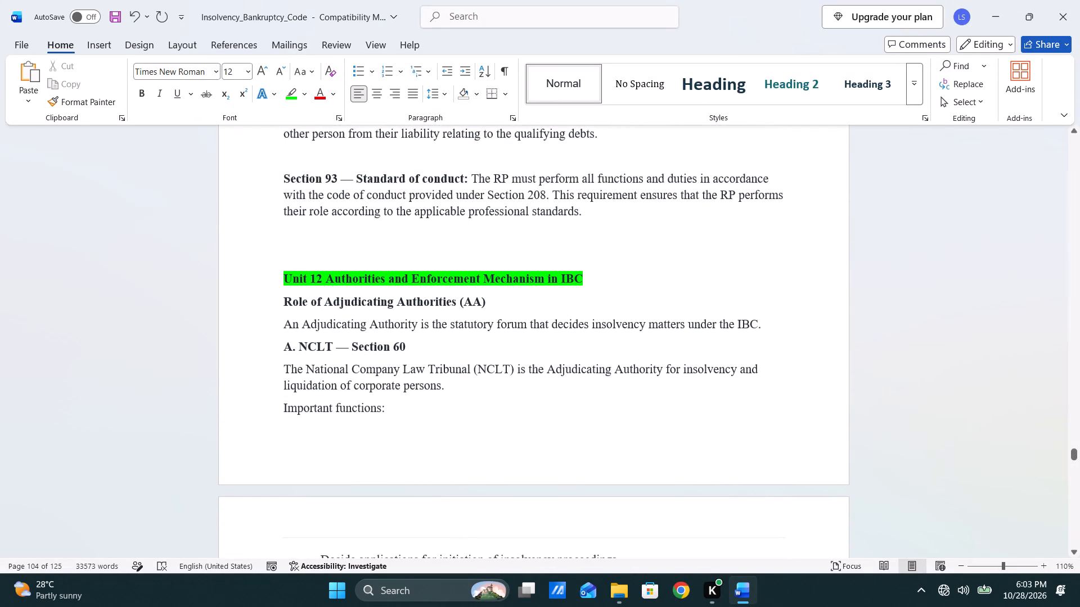
{"action": "scroll", "coordinate": [455, 354], "scroll_direction": "up", "scroll_amount": 3, "text": "ctrl"}
{"action": "scroll", "coordinate": [372, 360], "scroll_direction": "down", "scroll_amount": 1}
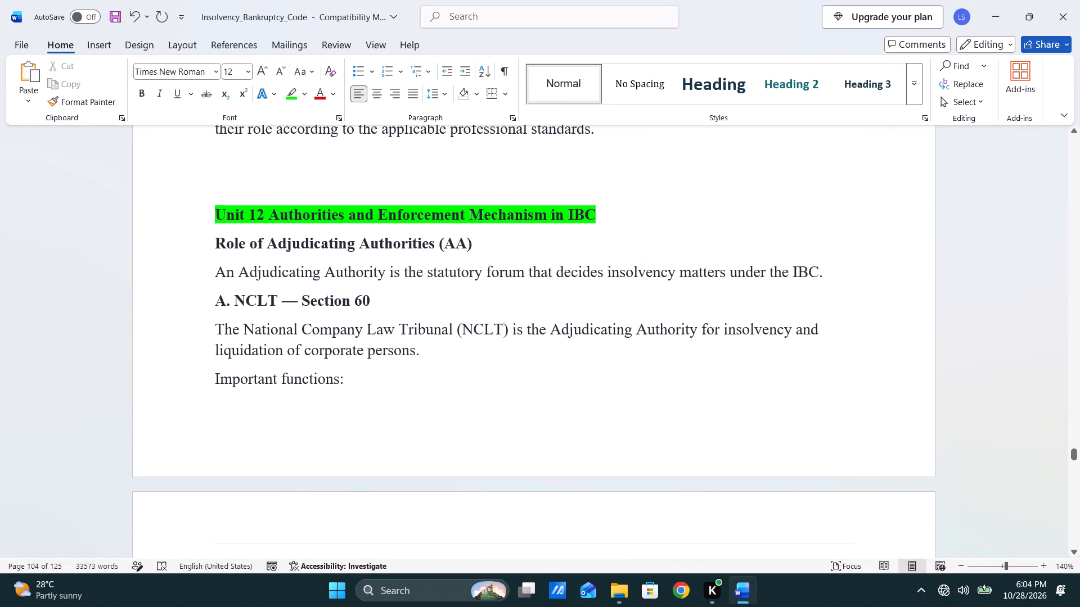
{"action": "left_click_drag", "start_coordinate": [235, 298], "coordinate": [213, 300]}
{"action": "key", "text": "BackSpace"}
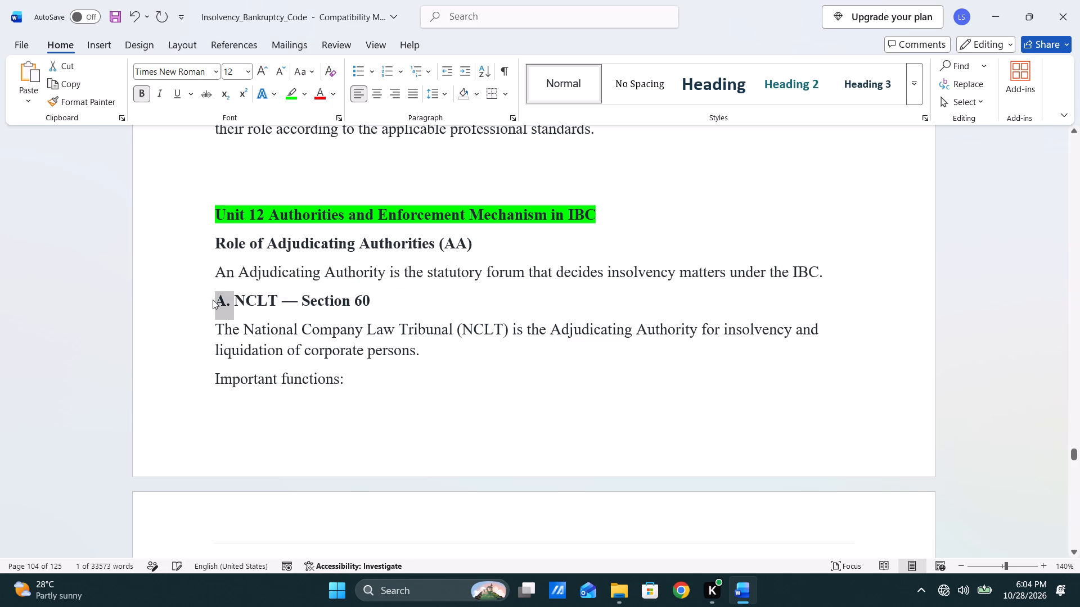
{"action": "key", "text": "Down"}
{"action": "key", "text": "BackSpace"}
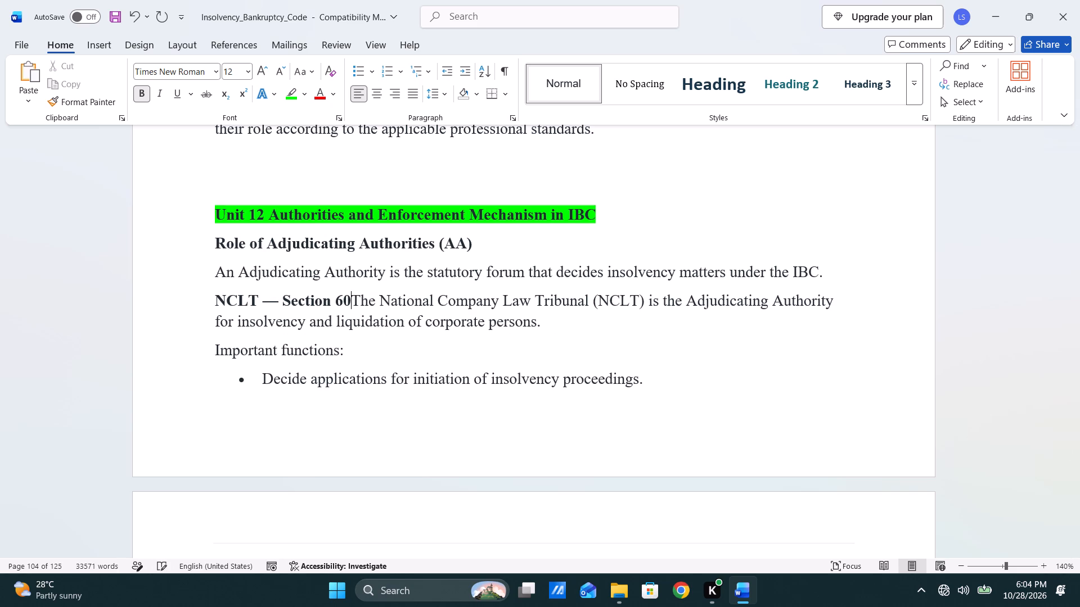
{"action": "type", "text": ":"}
{"action": "key", "text": "space"}
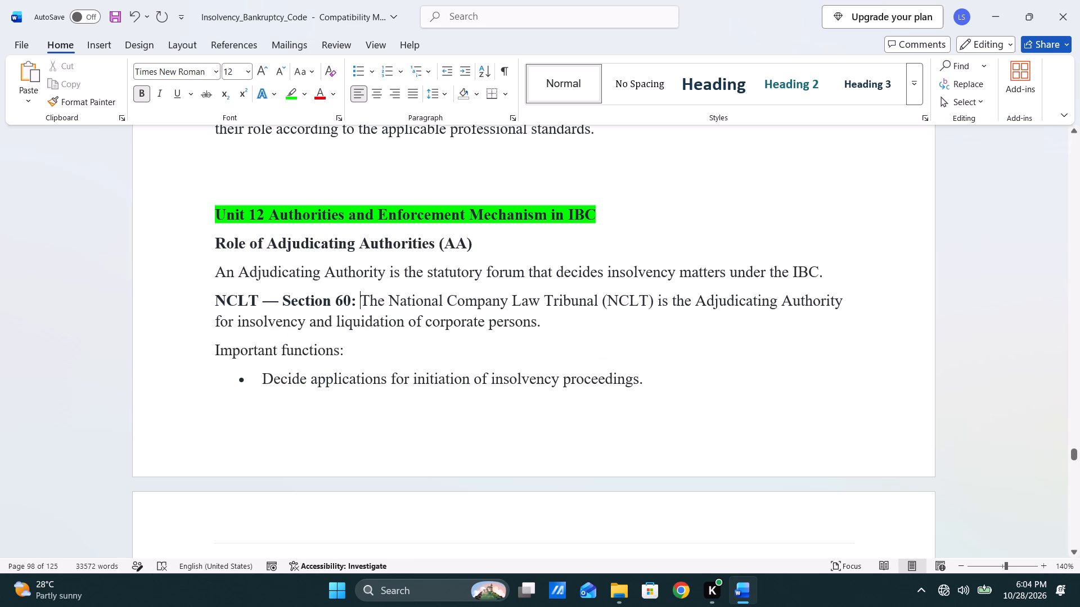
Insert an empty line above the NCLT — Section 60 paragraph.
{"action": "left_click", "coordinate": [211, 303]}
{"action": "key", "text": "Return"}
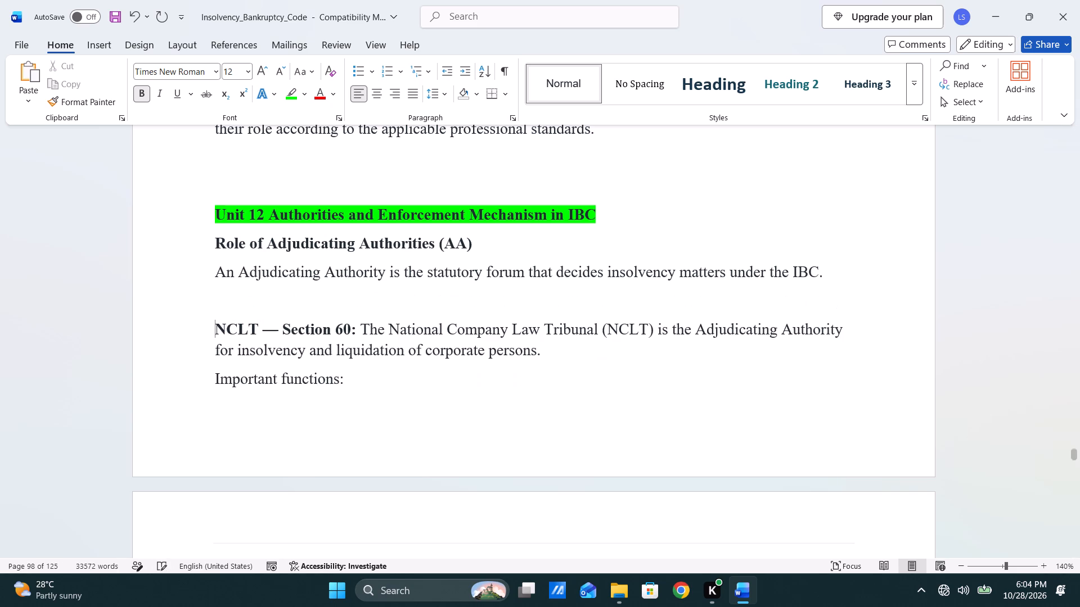
Remove the "B." prefix from the DRT — Section 179 heading and insert an empty line above it.
{"action": "scroll", "coordinate": [221, 320], "scroll_direction": "down", "scroll_amount": 1}
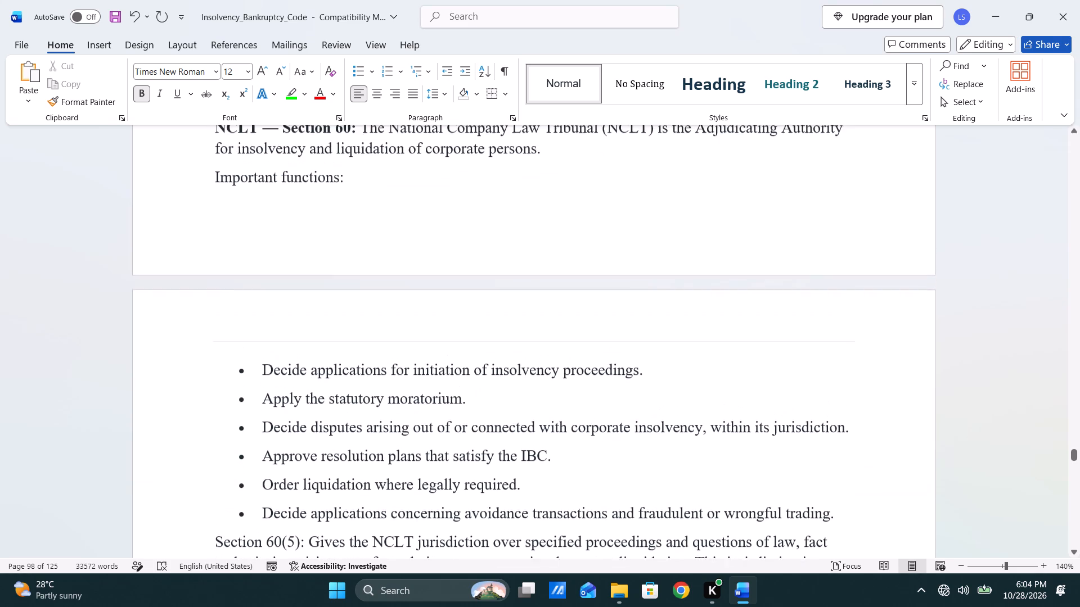
{"action": "scroll", "coordinate": [480, 375], "scroll_direction": "down", "scroll_amount": 1}
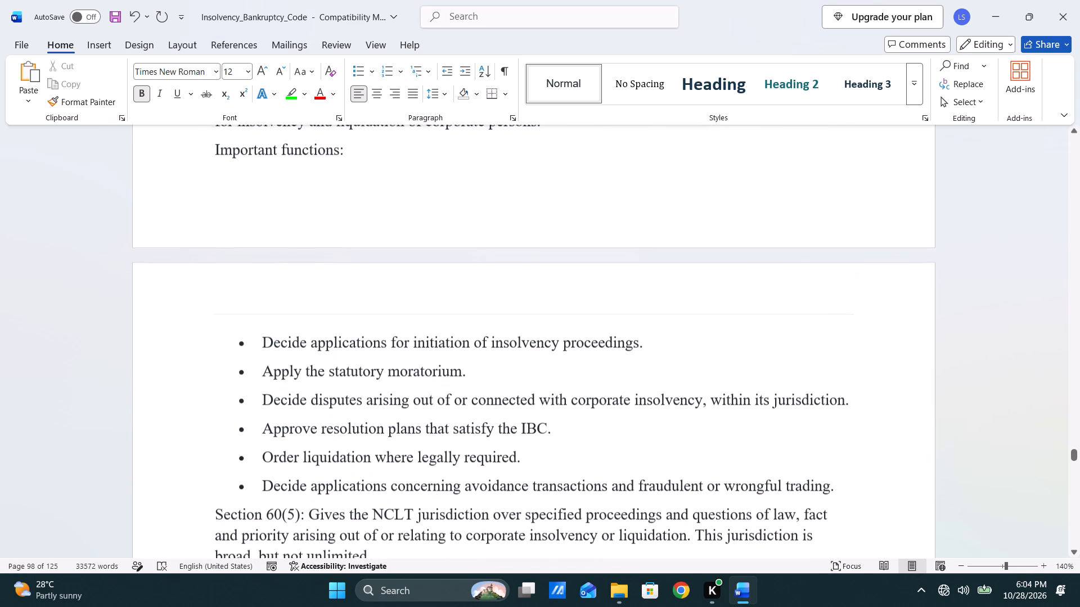
{"action": "scroll", "coordinate": [339, 351], "scroll_direction": "down", "scroll_amount": 1}
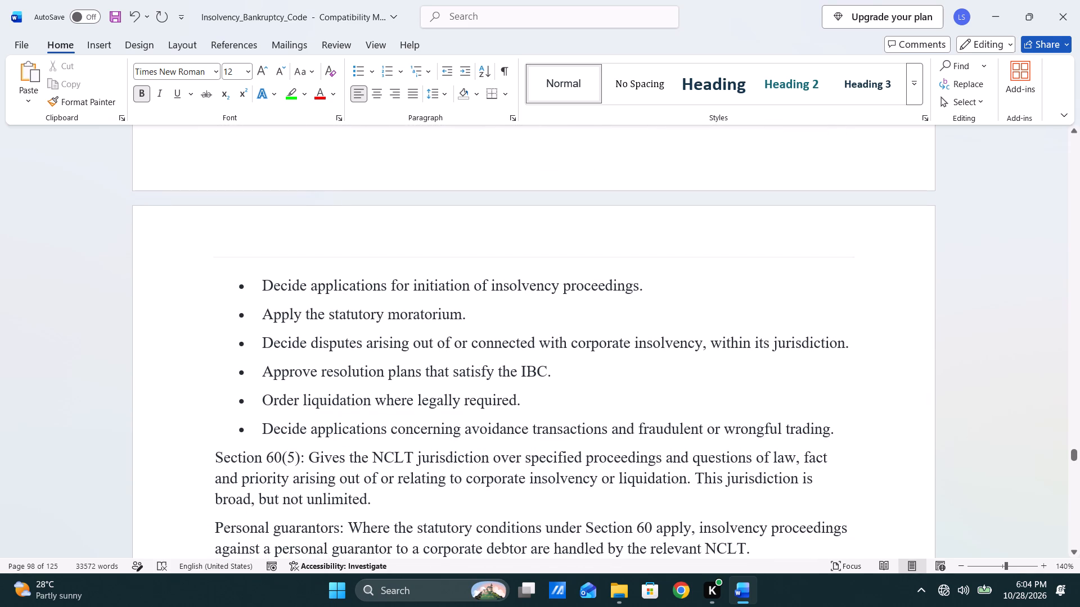
{"action": "scroll", "coordinate": [492, 350], "scroll_direction": "down", "scroll_amount": 1}
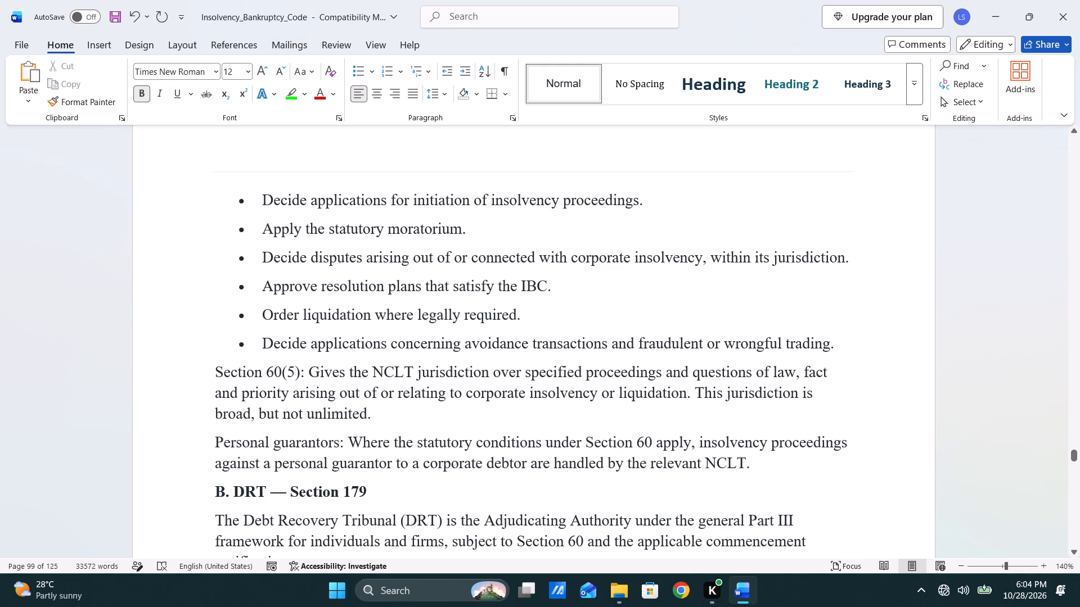
{"action": "scroll", "coordinate": [648, 346], "scroll_direction": "down", "scroll_amount": 1}
{"action": "scroll", "coordinate": [742, 312], "scroll_direction": "down", "scroll_amount": 1}
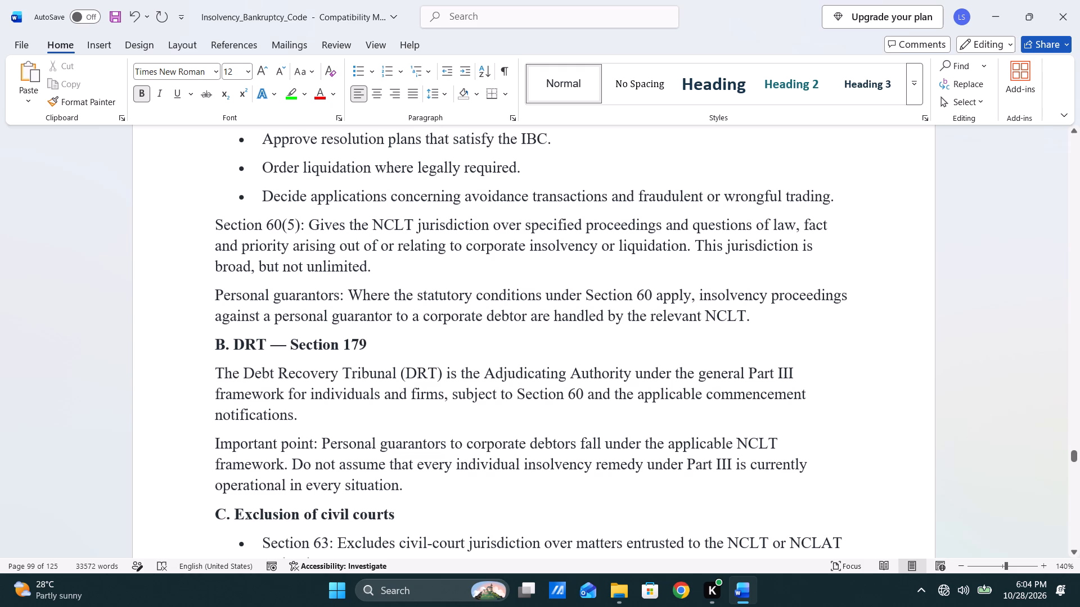
{"action": "left_click_drag", "start_coordinate": [233, 347], "coordinate": [213, 347]}
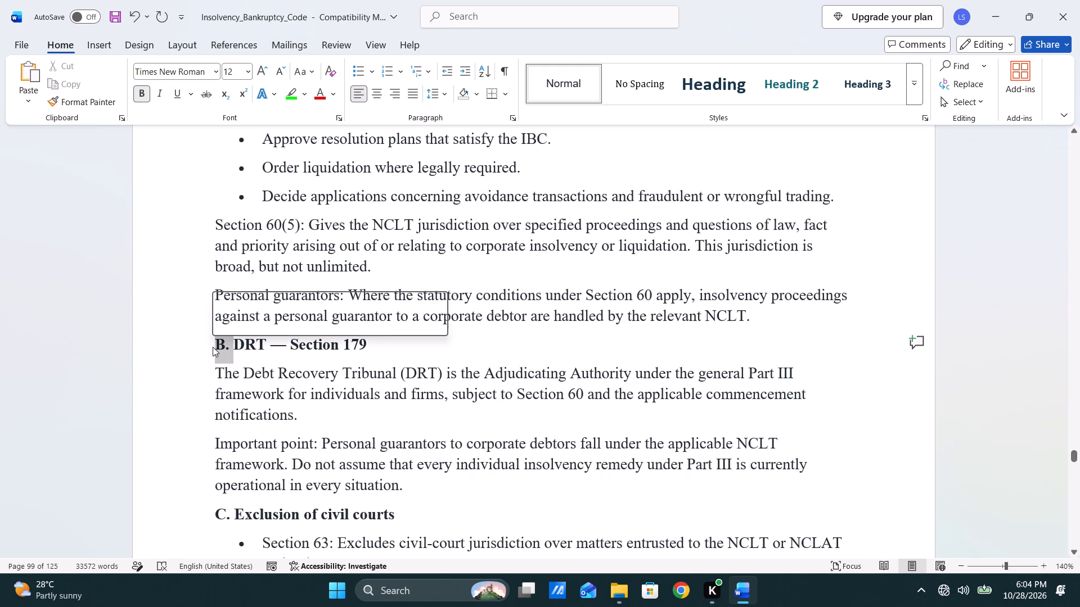
{"action": "key", "text": "BackSpace"}
{"action": "key", "text": "Return"}
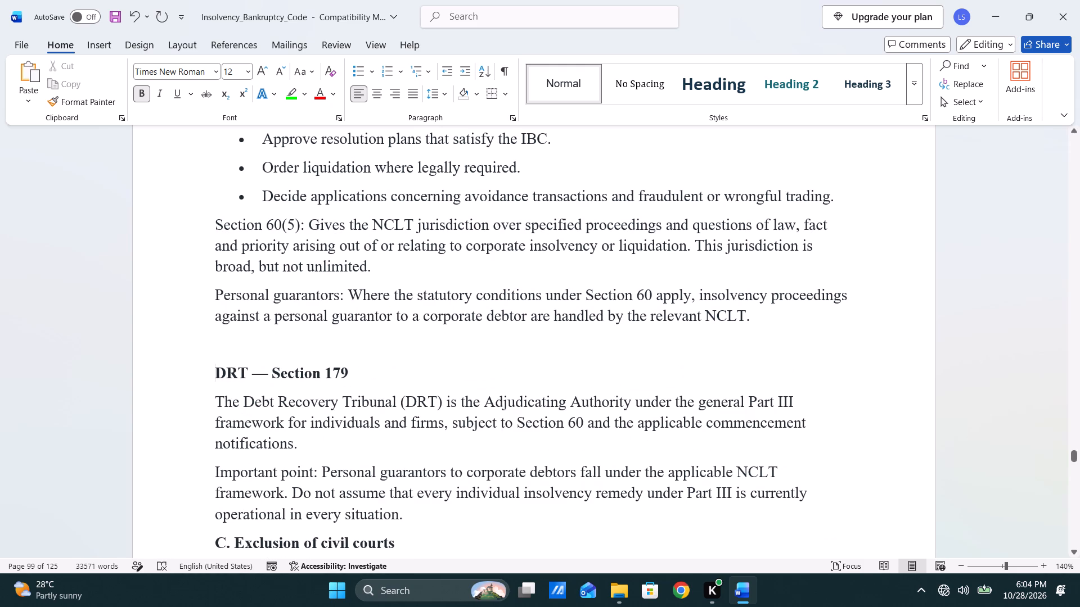
Join the Debt Recovery Tribunal paragraph onto the DRT — Section 179 heading, separated by a colon and a space.
{"action": "scroll", "coordinate": [413, 200], "scroll_direction": "down", "scroll_amount": 1}
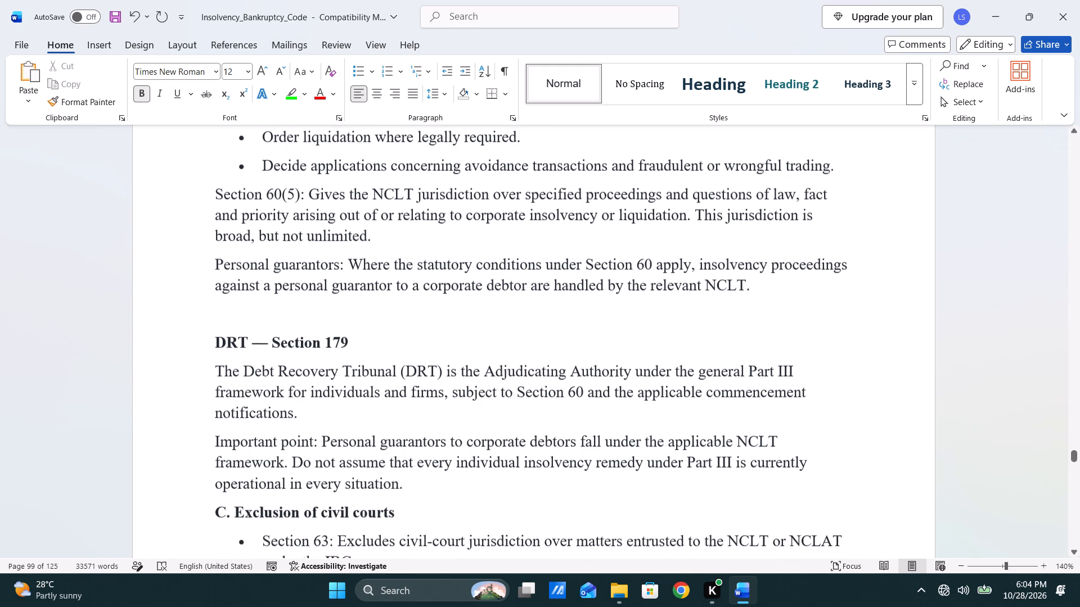
{"action": "scroll", "coordinate": [477, 280], "scroll_direction": "down", "scroll_amount": 1}
{"action": "scroll", "coordinate": [382, 248], "scroll_direction": "down", "scroll_amount": 1}
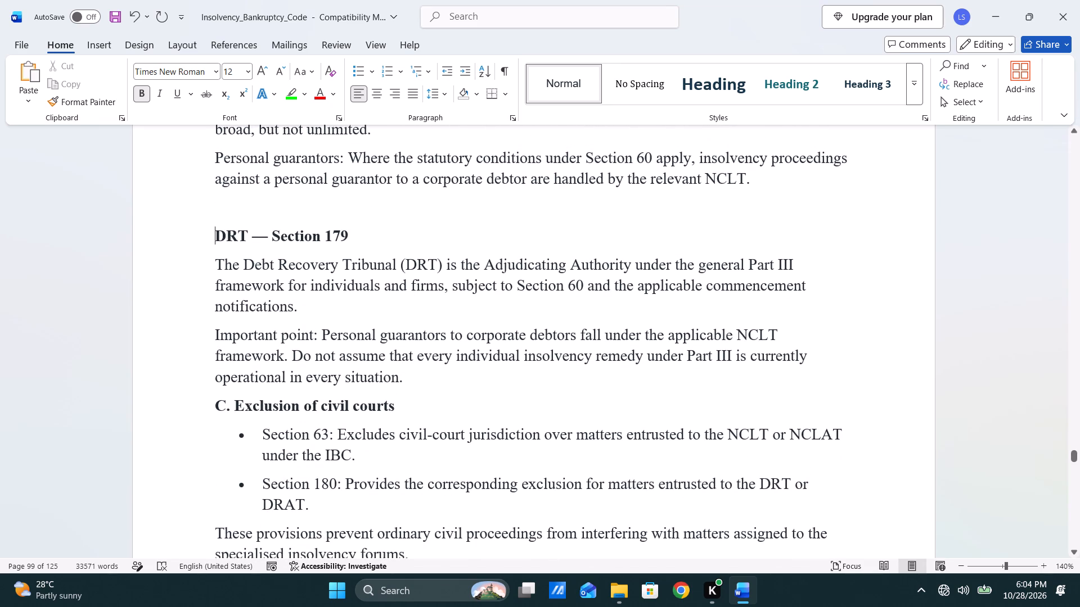
{"action": "key", "text": "Down"}
{"action": "key", "text": "BackSpace"}
{"action": "type", "text": ":"}
{"action": "key", "text": "space"}
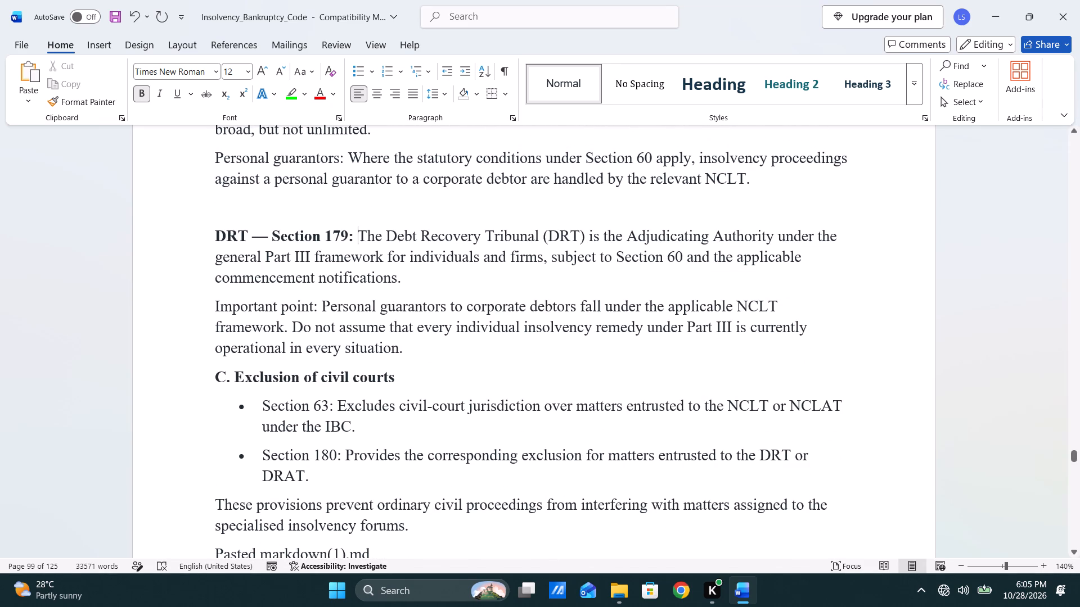
Remove the "C." prefix from the Exclusion of civil courts heading and insert an empty line above it.
{"action": "scroll", "coordinate": [517, 261], "scroll_direction": "down", "scroll_amount": 1}
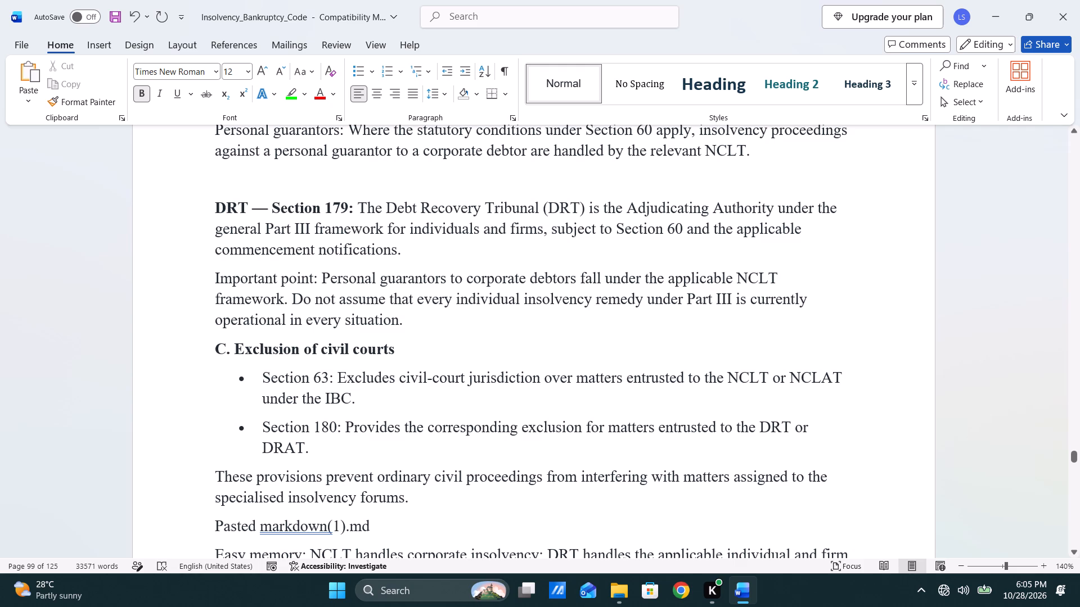
{"action": "left_click_drag", "start_coordinate": [235, 350], "coordinate": [206, 351]}
{"action": "key", "text": "BackSpace"}
{"action": "key", "text": "Return"}
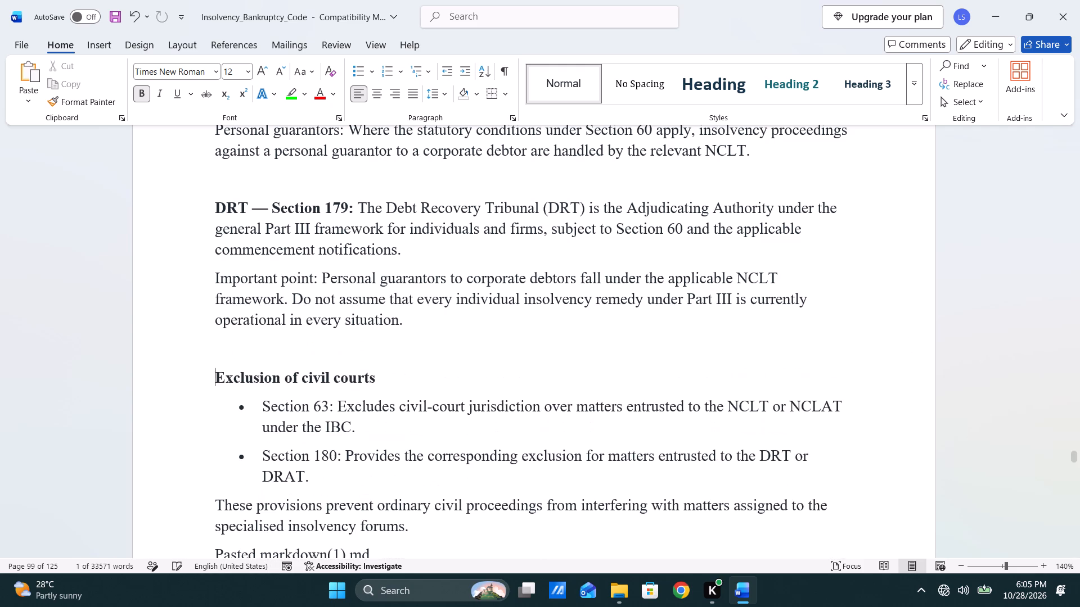
Replace the "Pasted markdown(1).md" line, the Easy memory note and the "2." prefix before the Role of the IBBI heading with an empty line.
{"action": "scroll", "coordinate": [244, 365], "scroll_direction": "down", "scroll_amount": 1}
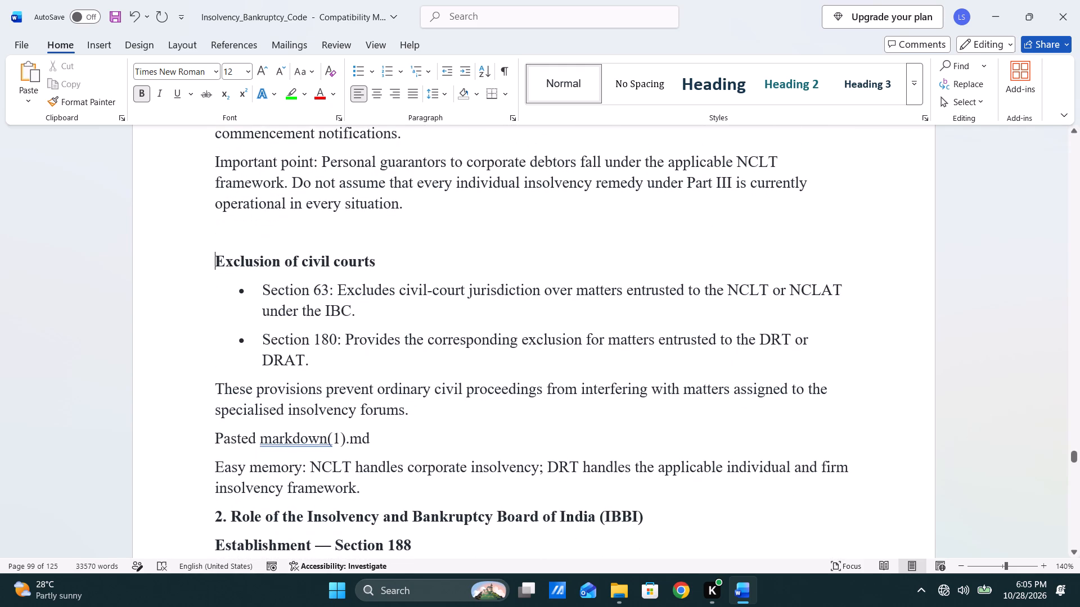
{"action": "scroll", "coordinate": [678, 318], "scroll_direction": "down", "scroll_amount": 1}
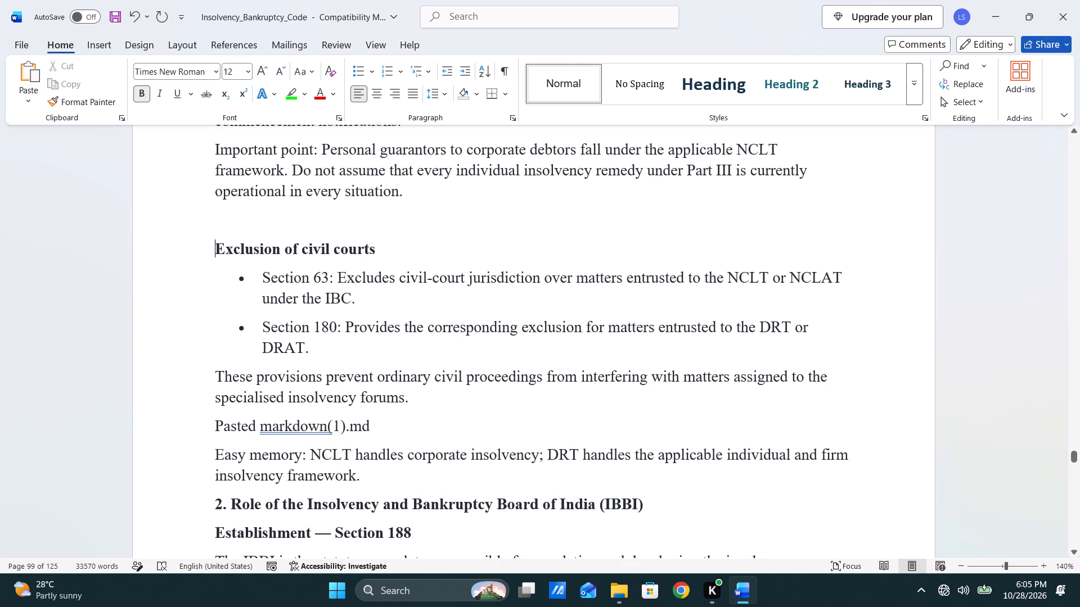
{"action": "scroll", "coordinate": [335, 350], "scroll_direction": "down", "scroll_amount": 1}
{"action": "scroll", "coordinate": [673, 354], "scroll_direction": "down", "scroll_amount": 1}
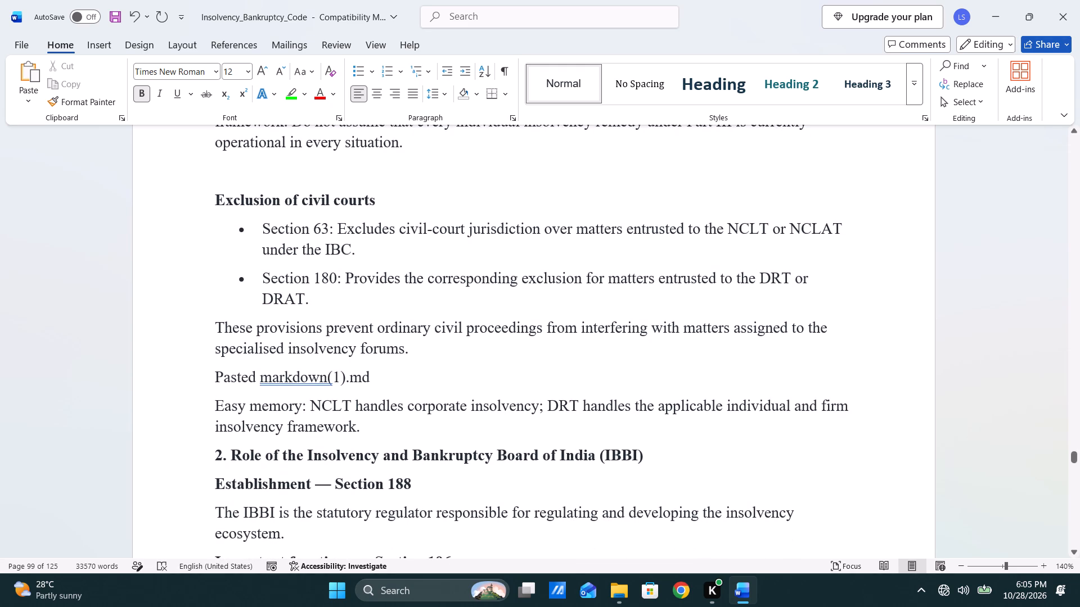
{"action": "scroll", "coordinate": [732, 307], "scroll_direction": "down", "scroll_amount": 1}
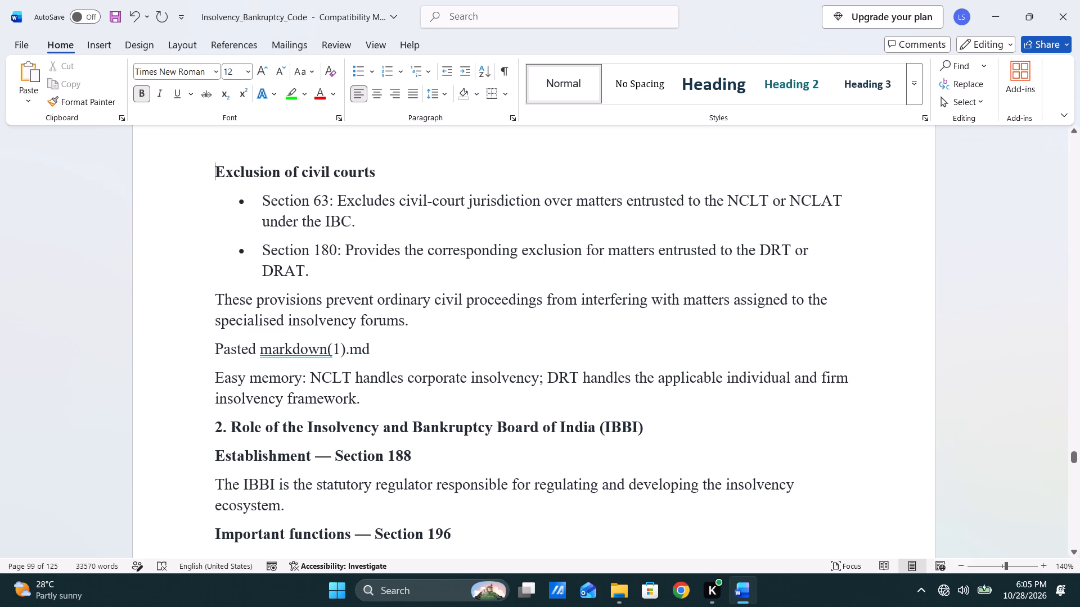
{"action": "scroll", "coordinate": [421, 333], "scroll_direction": "down", "scroll_amount": 1}
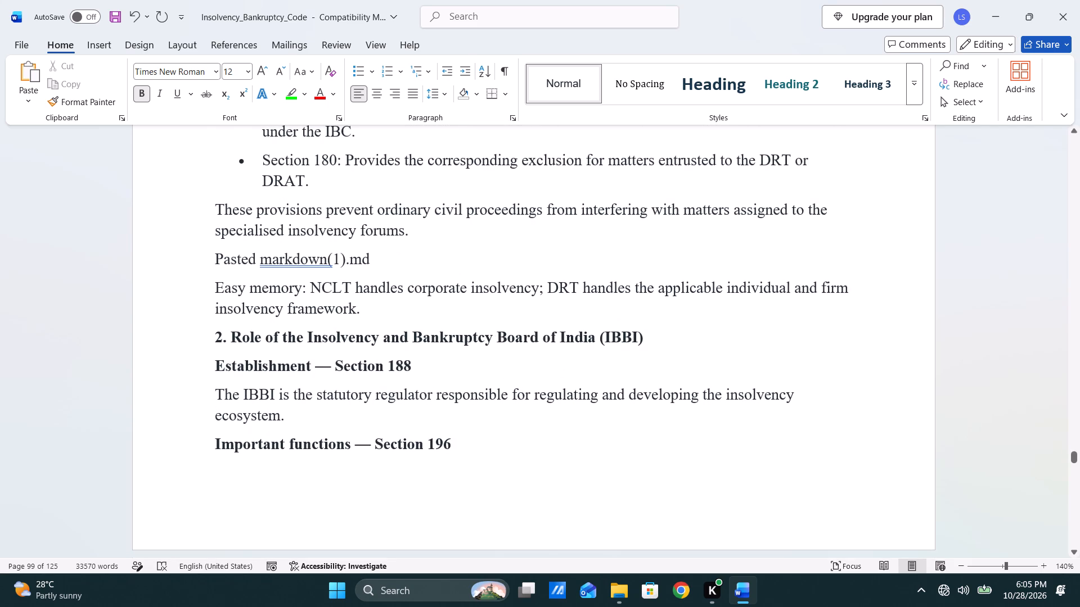
{"action": "left_click_drag", "start_coordinate": [212, 259], "coordinate": [227, 333]}
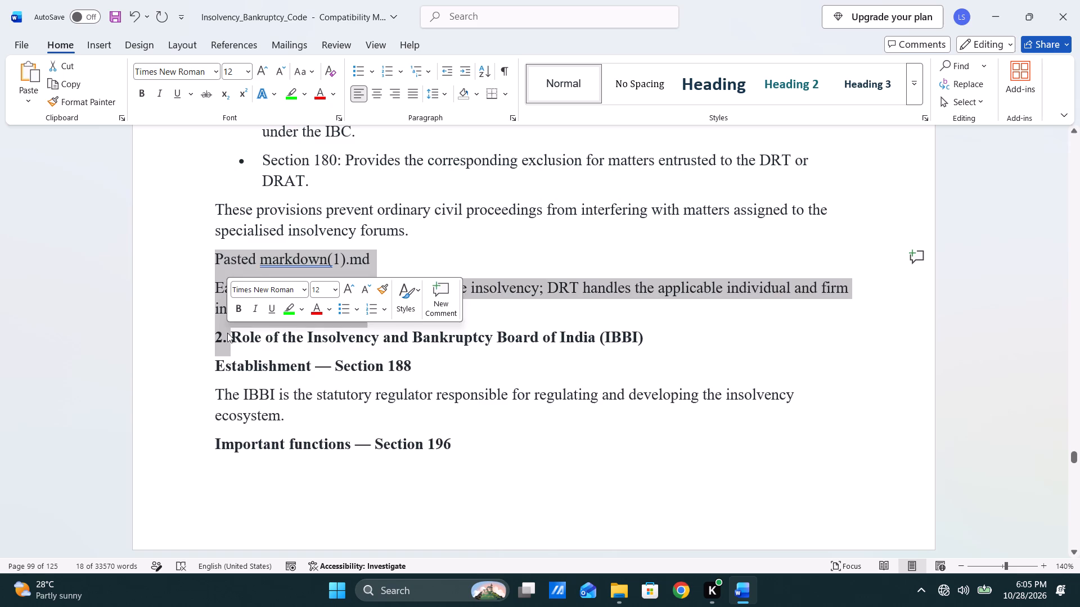
{"action": "key", "text": "BackSpace"}
{"action": "key", "text": "Return"}
Join the IBBI statutory regulator paragraph onto the Establishment — Section 188 heading, separated by a colon and a space.
{"action": "scroll", "coordinate": [439, 301], "scroll_direction": "down", "scroll_amount": 1}
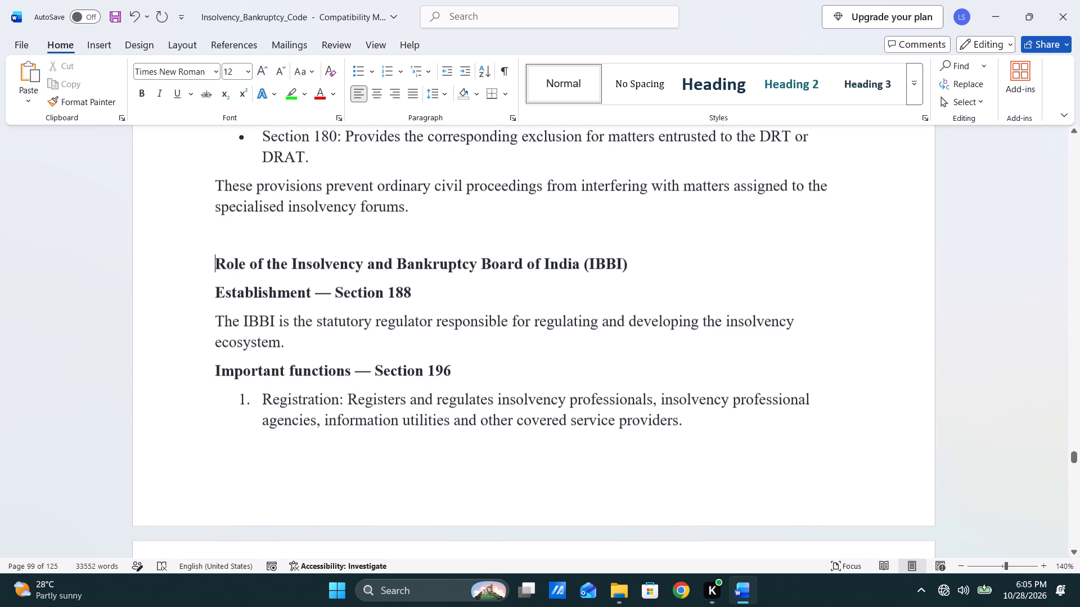
{"action": "scroll", "coordinate": [439, 301], "scroll_direction": "down", "scroll_amount": 1}
{"action": "left_click", "coordinate": [209, 301]}
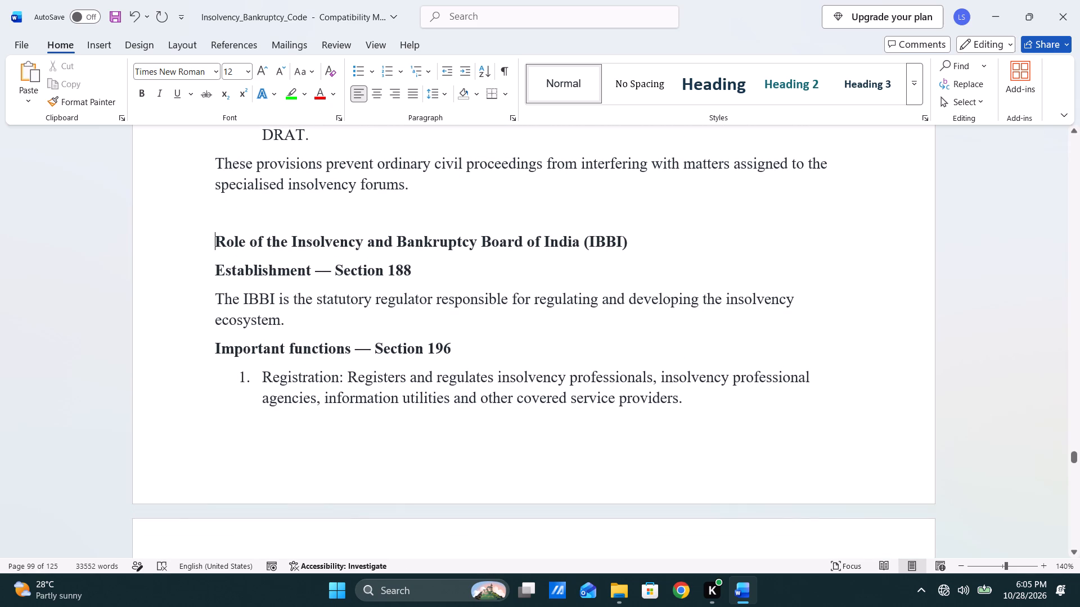
{"action": "key", "text": "BackSpace"}
{"action": "key", "text": "shift+colon"}
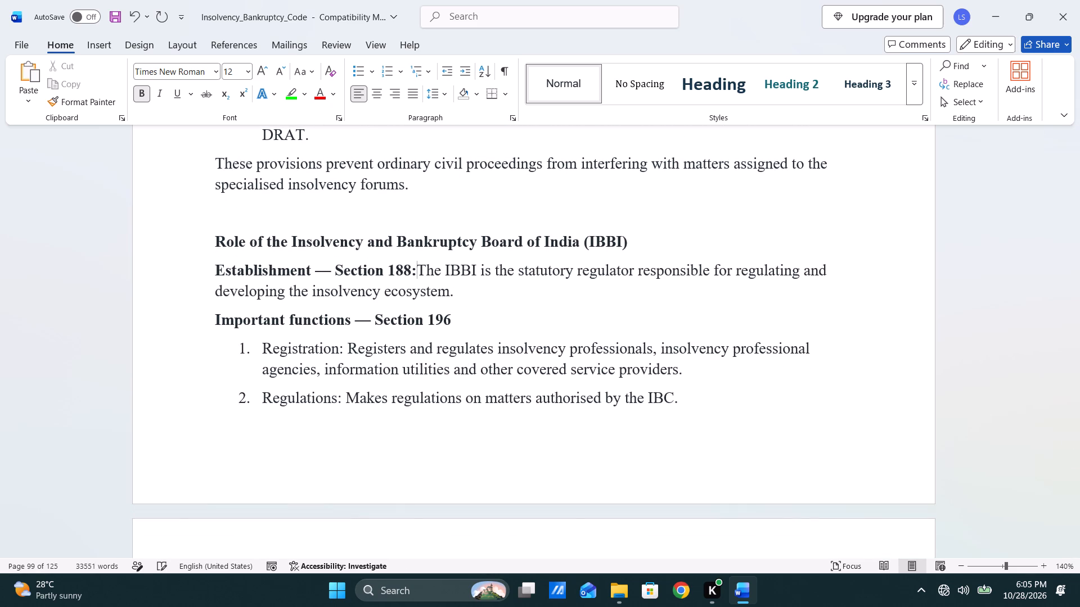
{"action": "key", "text": "space"}
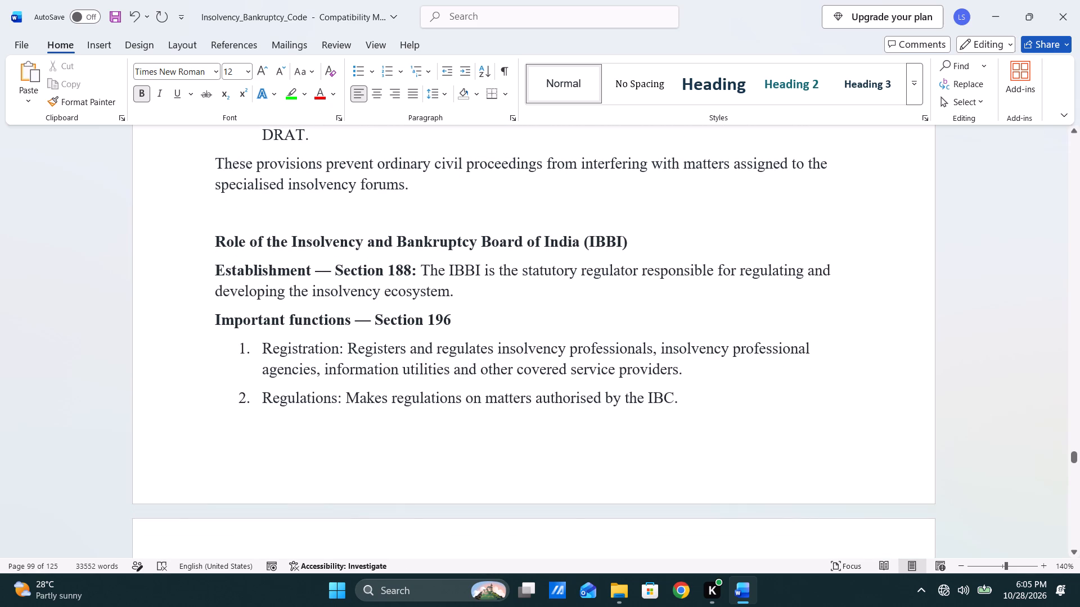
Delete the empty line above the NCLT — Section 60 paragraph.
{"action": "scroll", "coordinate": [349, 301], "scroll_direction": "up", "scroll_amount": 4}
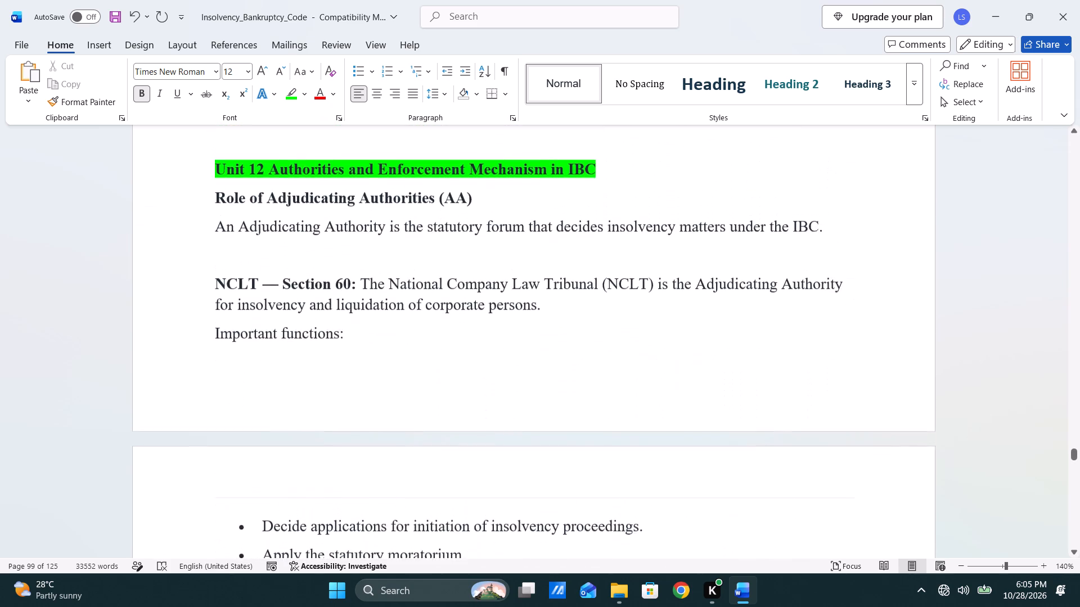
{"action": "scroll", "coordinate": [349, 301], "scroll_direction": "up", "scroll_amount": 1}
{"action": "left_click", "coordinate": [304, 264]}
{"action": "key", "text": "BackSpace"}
Replace the "Pasted markdown(1).md" line, the Example paragraph and the "3." prefix before the Role of Insolvency Professional Agencies heading with an empty line.
{"action": "scroll", "coordinate": [304, 264], "scroll_direction": "down", "scroll_amount": 4}
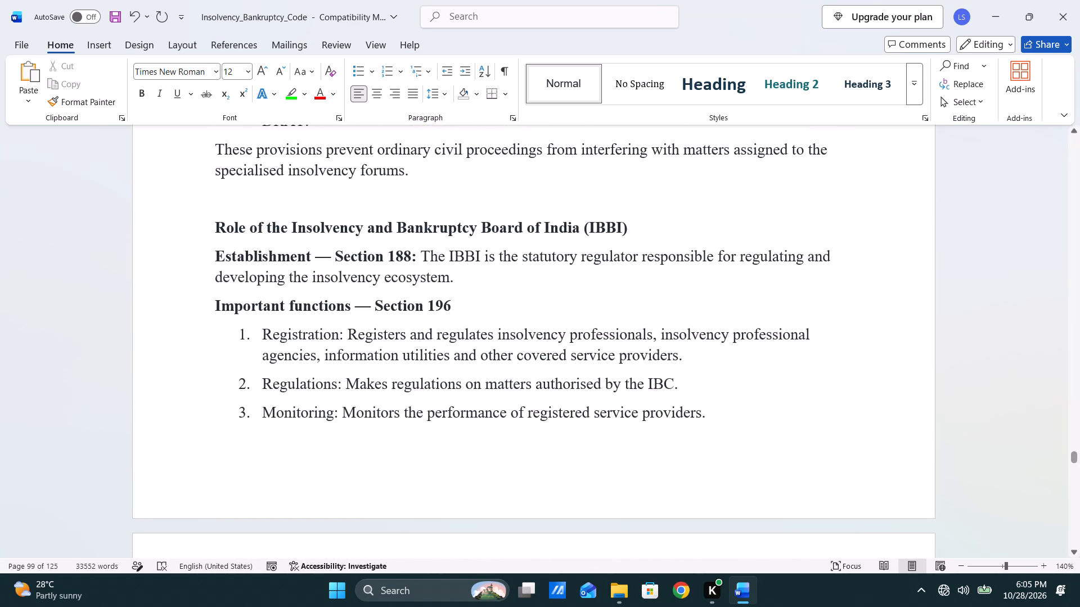
{"action": "scroll", "coordinate": [334, 250], "scroll_direction": "down", "scroll_amount": 1}
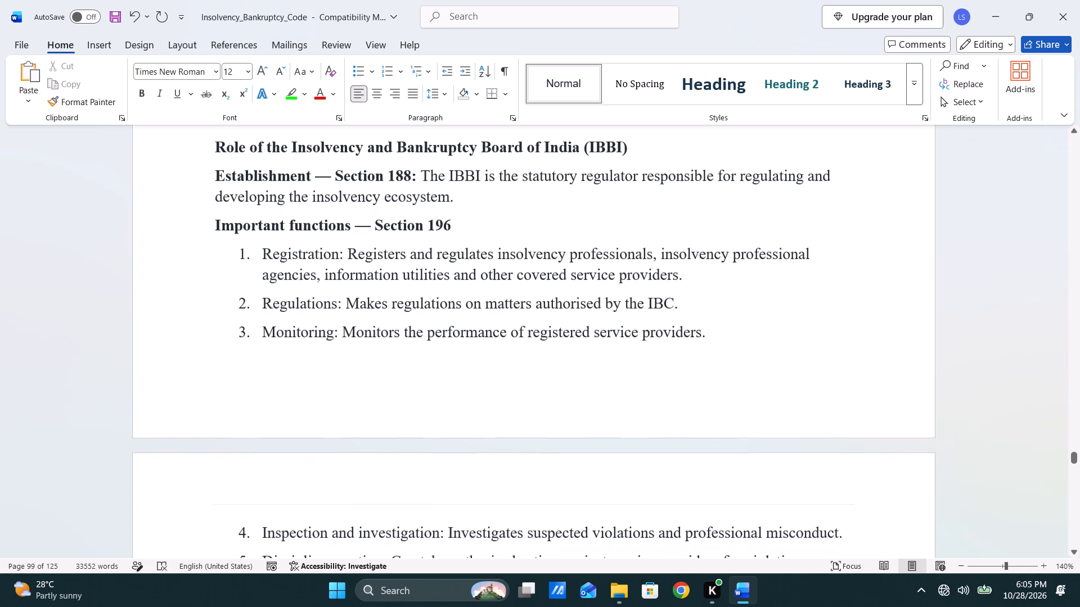
{"action": "scroll", "coordinate": [393, 276], "scroll_direction": "down", "scroll_amount": 1}
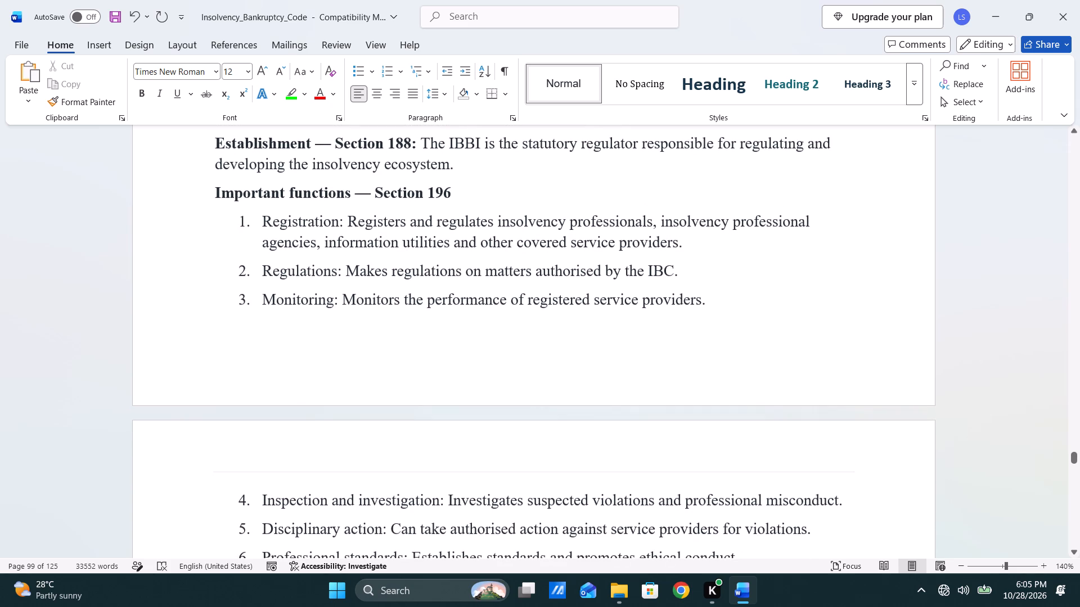
{"action": "scroll", "coordinate": [651, 291], "scroll_direction": "down", "scroll_amount": 1}
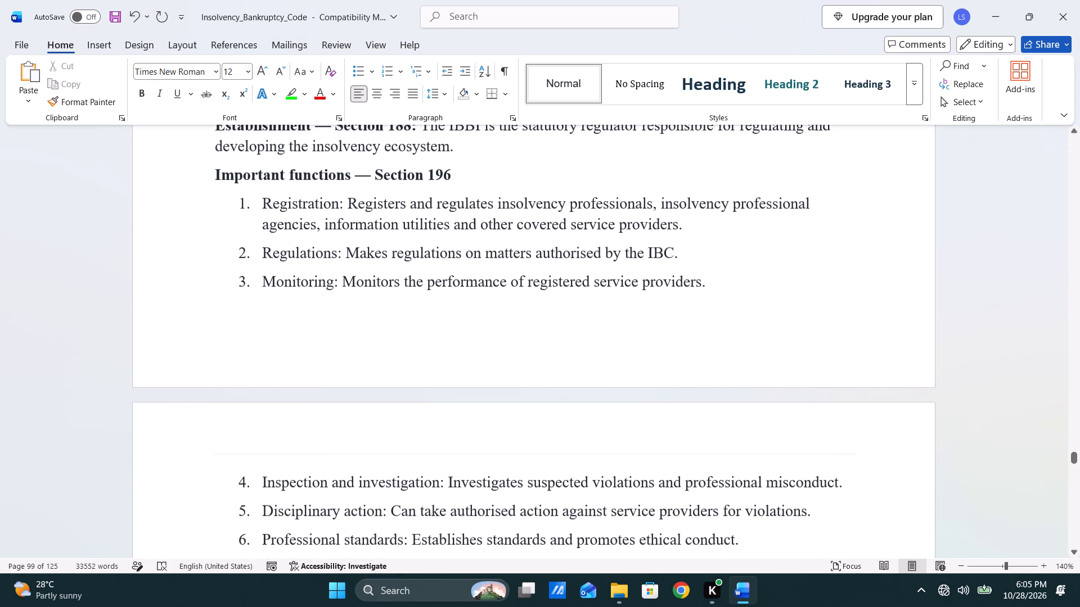
{"action": "scroll", "coordinate": [651, 291], "scroll_direction": "down", "scroll_amount": 1}
{"action": "scroll", "coordinate": [530, 295], "scroll_direction": "down", "scroll_amount": 1}
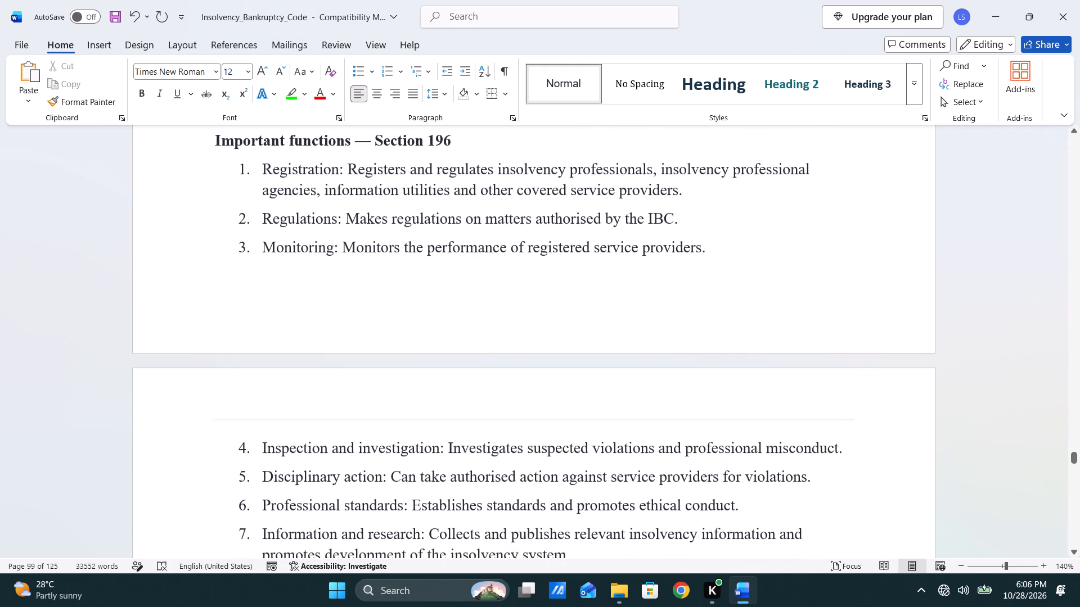
{"action": "scroll", "coordinate": [541, 297], "scroll_direction": "down", "scroll_amount": 1}
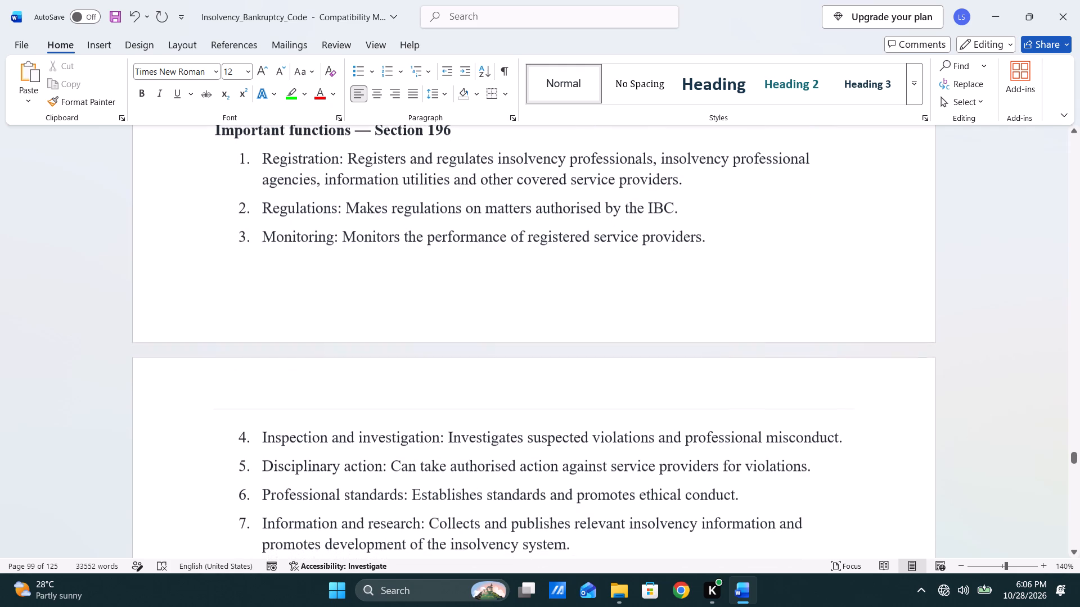
{"action": "scroll", "coordinate": [647, 279], "scroll_direction": "down", "scroll_amount": 1}
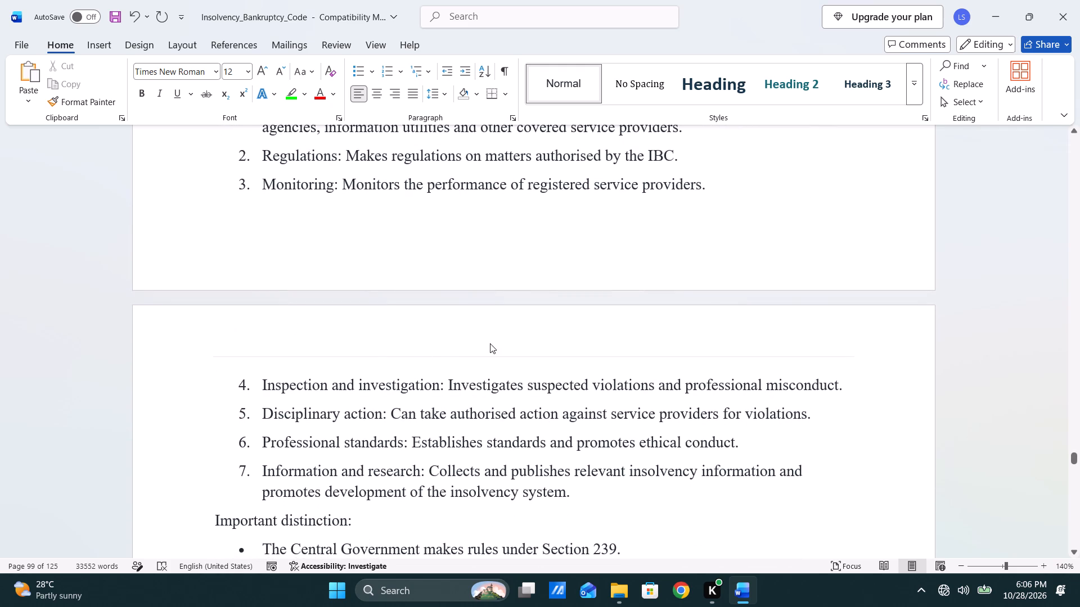
{"action": "scroll", "coordinate": [490, 343], "scroll_direction": "down", "scroll_amount": 1}
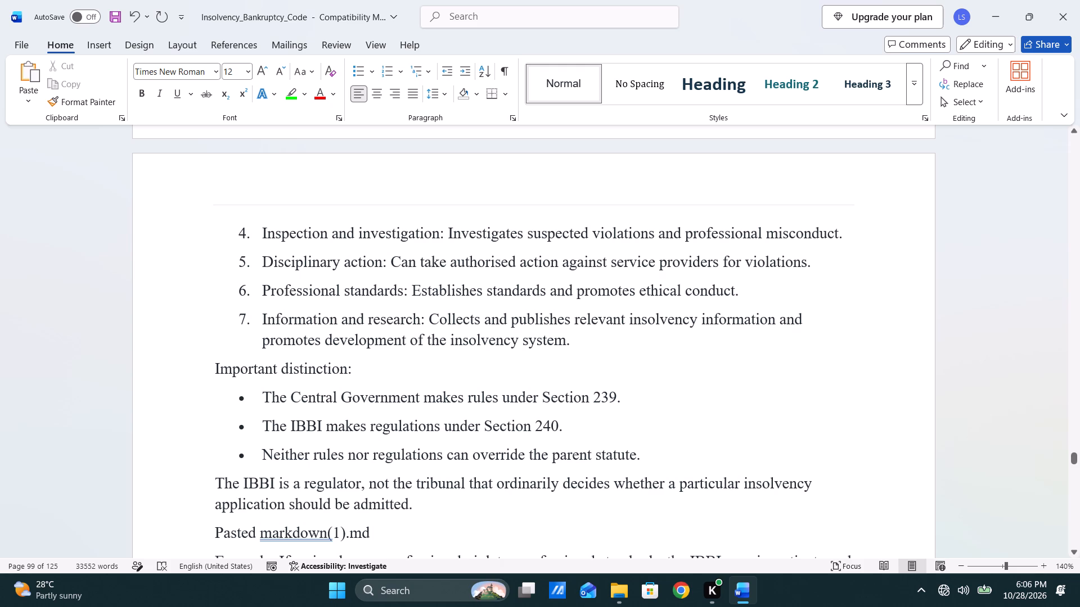
{"action": "scroll", "coordinate": [344, 255], "scroll_direction": "down", "scroll_amount": 1}
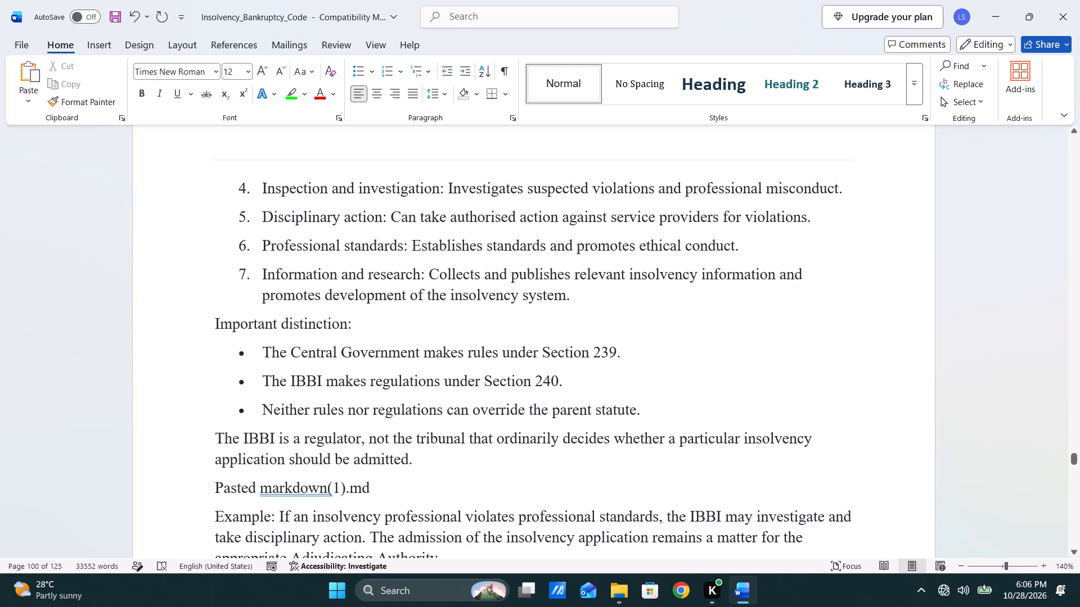
{"action": "scroll", "coordinate": [539, 329], "scroll_direction": "down", "scroll_amount": 1}
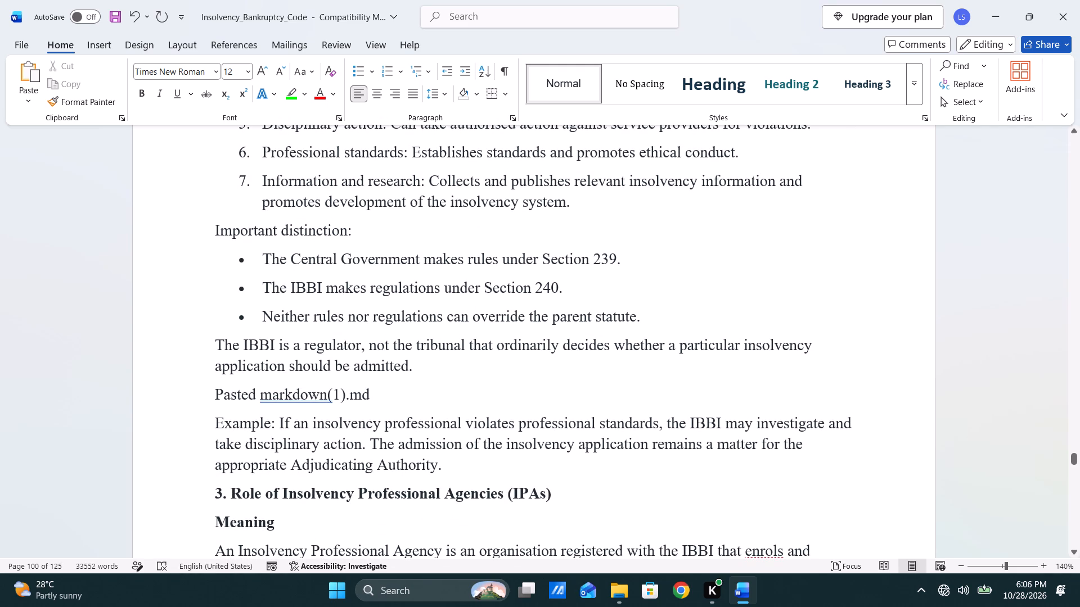
{"action": "scroll", "coordinate": [434, 329], "scroll_direction": "down", "scroll_amount": 1}
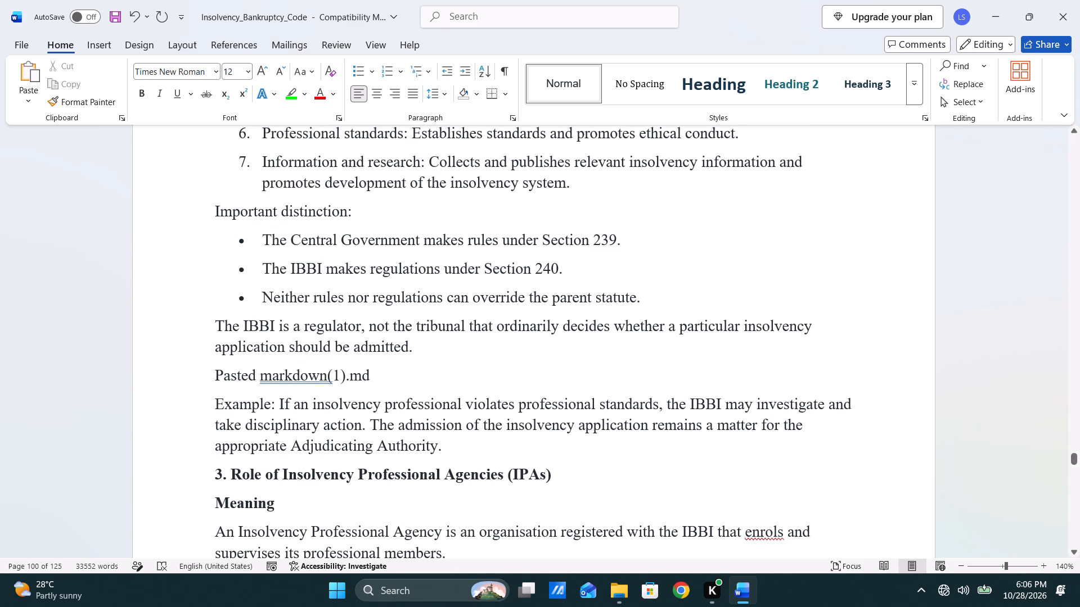
{"action": "left_click_drag", "start_coordinate": [213, 375], "coordinate": [223, 431]}
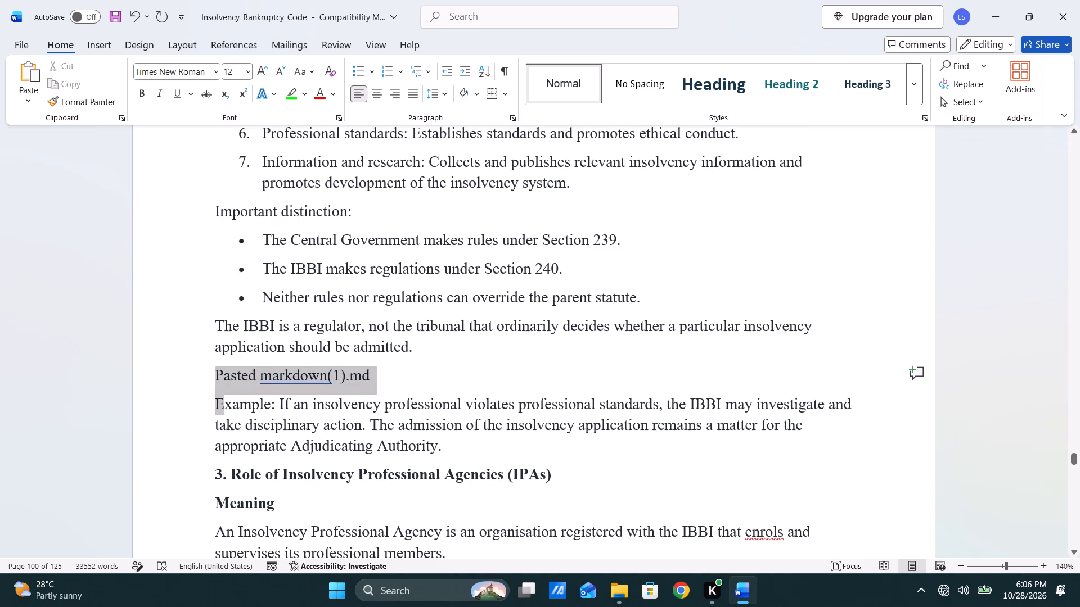
{"action": "left_click_drag", "start_coordinate": [223, 431], "coordinate": [229, 470]}
{"action": "key", "text": "BackSpace"}
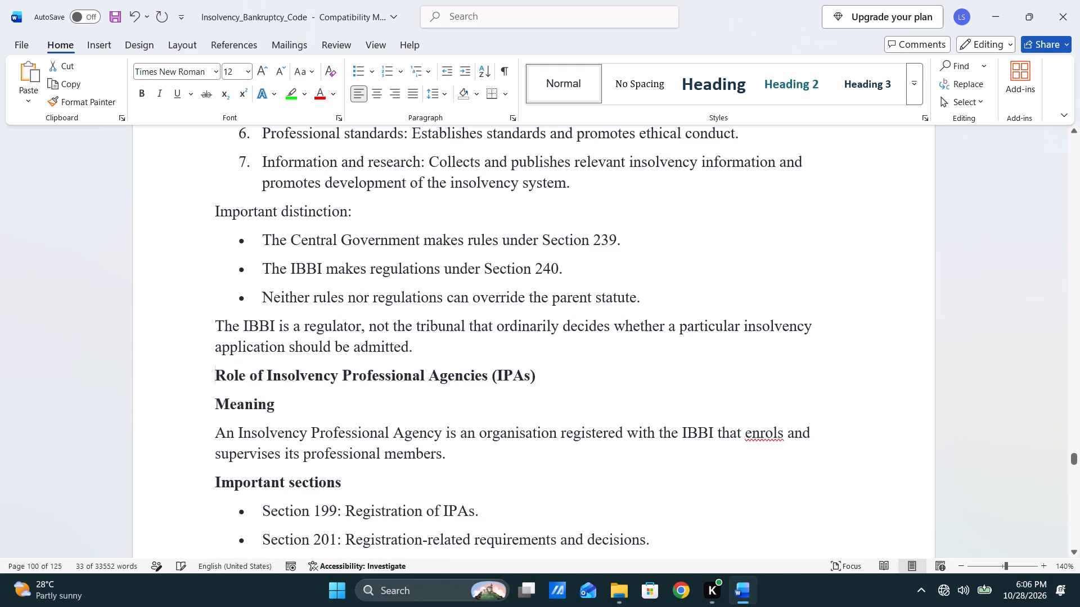
{"action": "key", "text": "Return"}
Delete the "Meaning" subheading beneath the Role of Insolvency Professional Agencies (IPAs) heading.
{"action": "left_click_drag", "start_coordinate": [293, 433], "coordinate": [234, 434]}
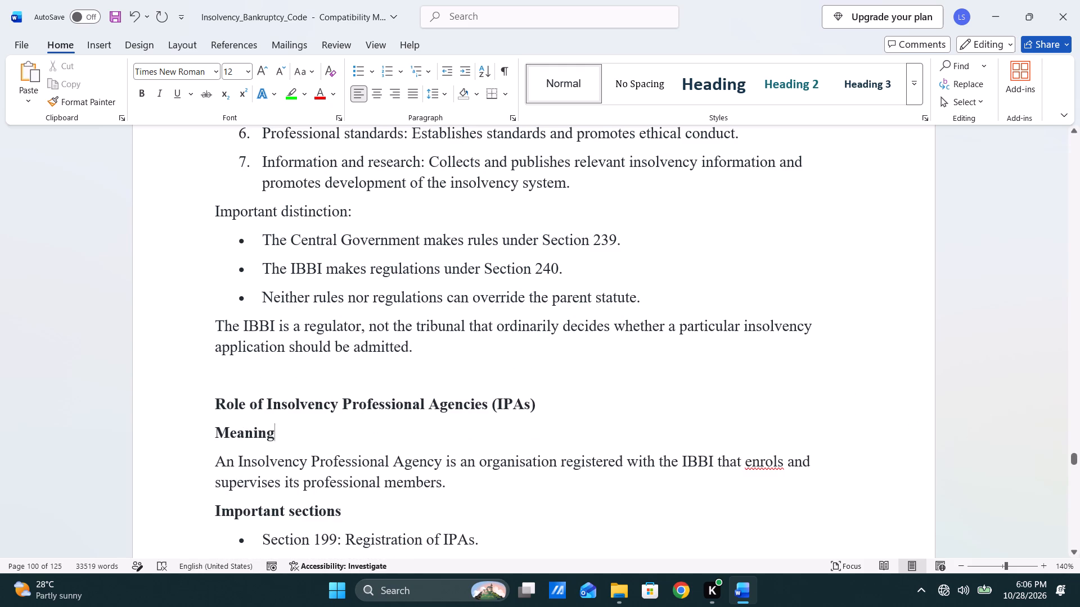
{"action": "left_click_drag", "start_coordinate": [234, 434], "coordinate": [214, 434]}
{"action": "key", "text": "BackSpace"}
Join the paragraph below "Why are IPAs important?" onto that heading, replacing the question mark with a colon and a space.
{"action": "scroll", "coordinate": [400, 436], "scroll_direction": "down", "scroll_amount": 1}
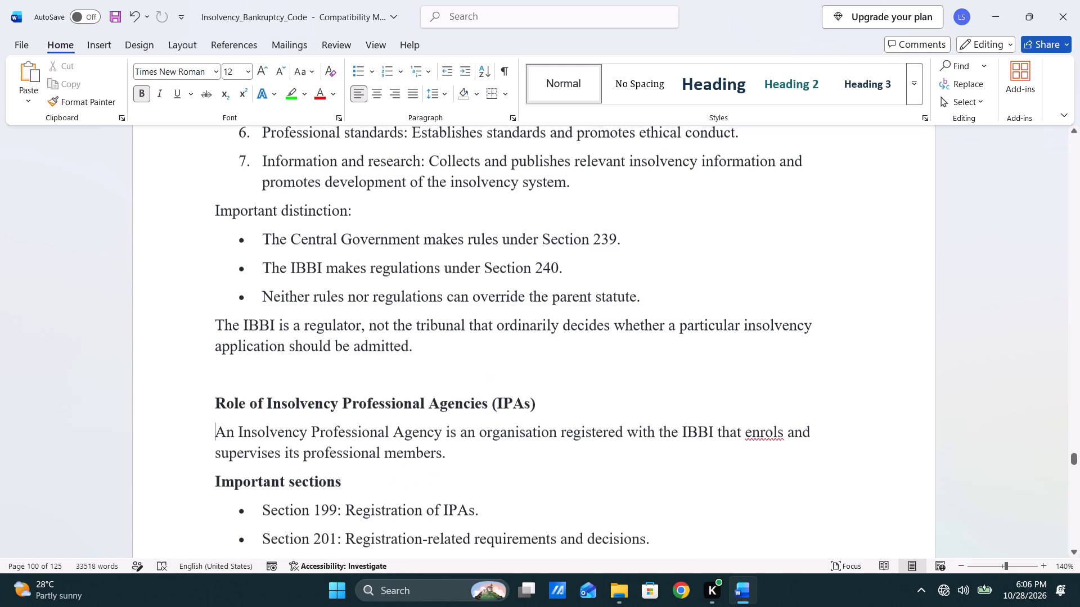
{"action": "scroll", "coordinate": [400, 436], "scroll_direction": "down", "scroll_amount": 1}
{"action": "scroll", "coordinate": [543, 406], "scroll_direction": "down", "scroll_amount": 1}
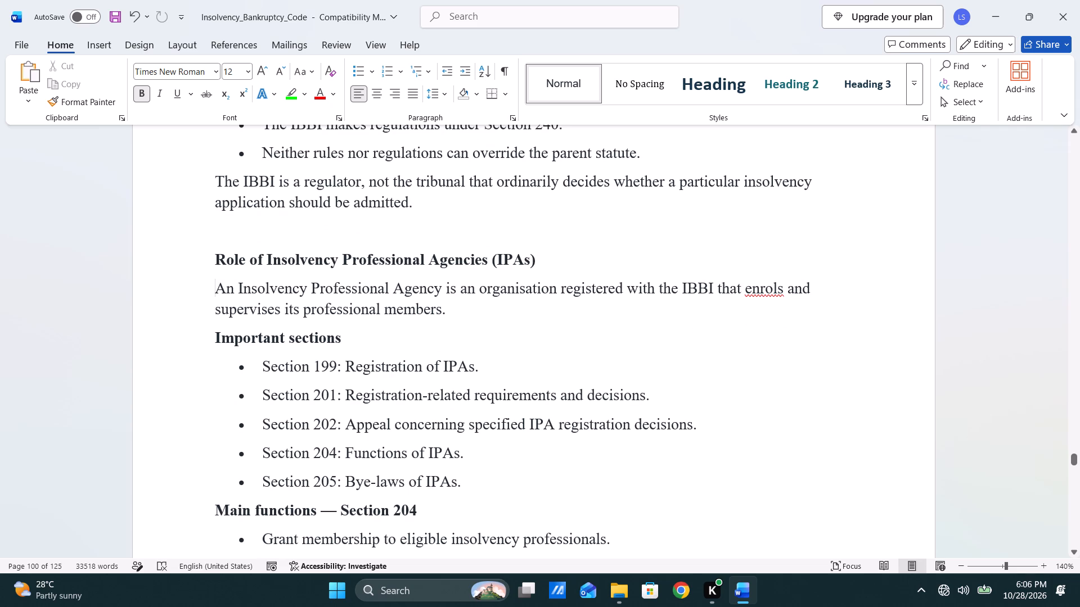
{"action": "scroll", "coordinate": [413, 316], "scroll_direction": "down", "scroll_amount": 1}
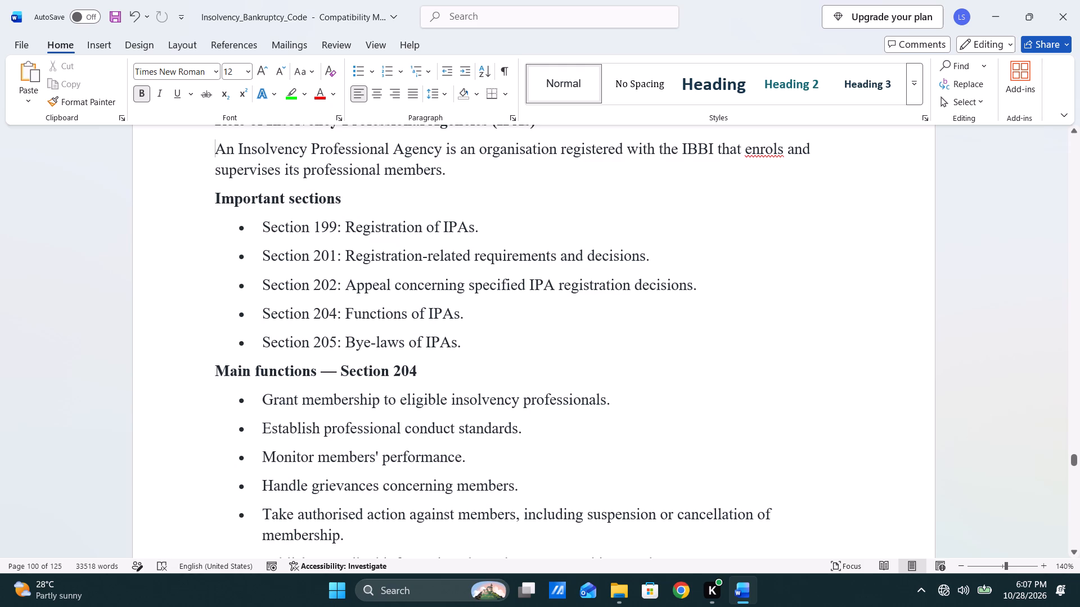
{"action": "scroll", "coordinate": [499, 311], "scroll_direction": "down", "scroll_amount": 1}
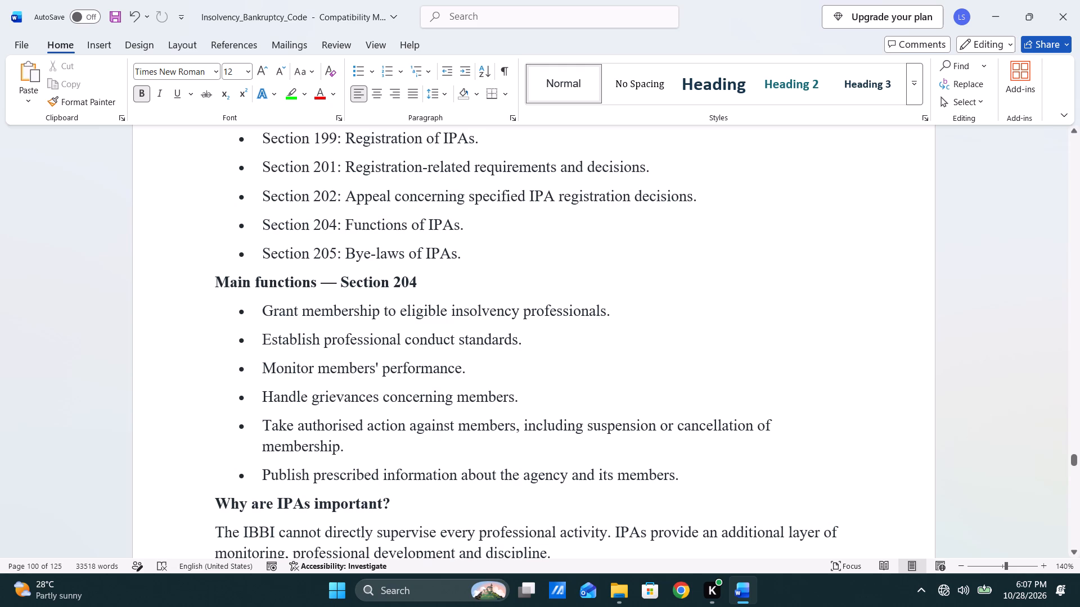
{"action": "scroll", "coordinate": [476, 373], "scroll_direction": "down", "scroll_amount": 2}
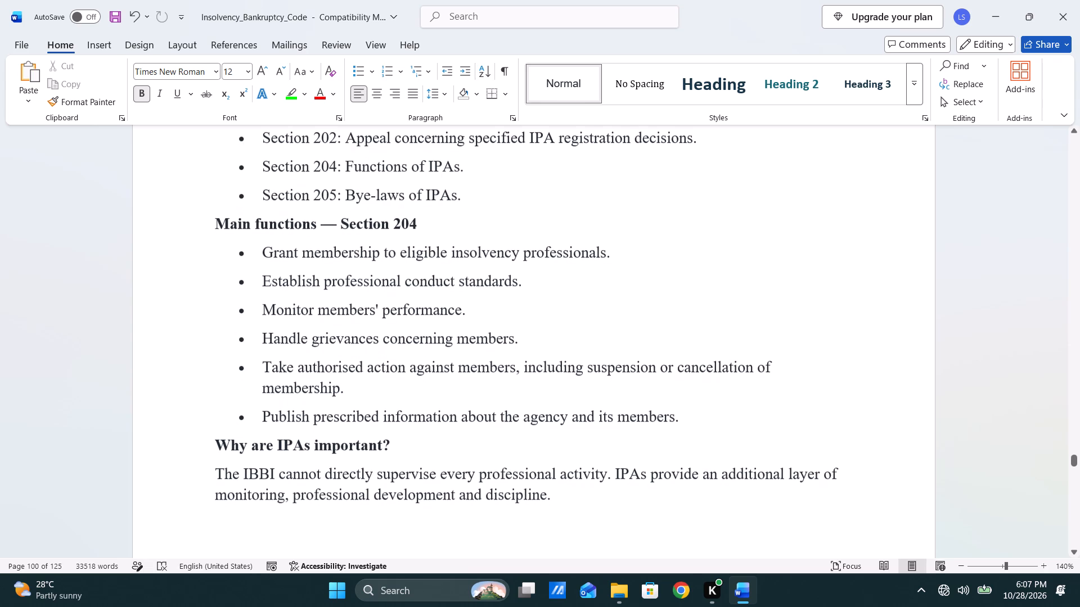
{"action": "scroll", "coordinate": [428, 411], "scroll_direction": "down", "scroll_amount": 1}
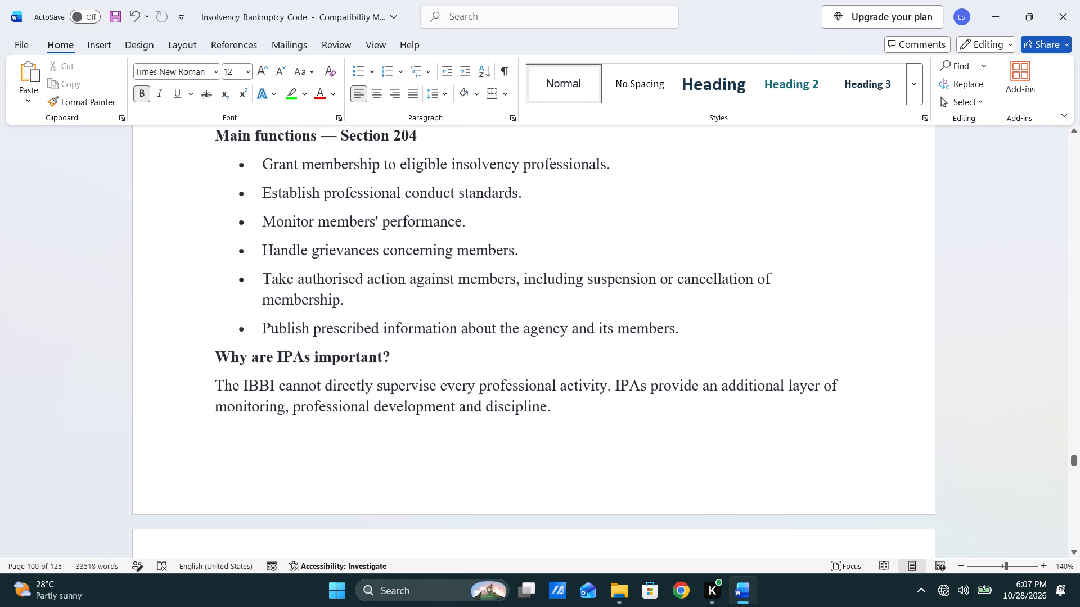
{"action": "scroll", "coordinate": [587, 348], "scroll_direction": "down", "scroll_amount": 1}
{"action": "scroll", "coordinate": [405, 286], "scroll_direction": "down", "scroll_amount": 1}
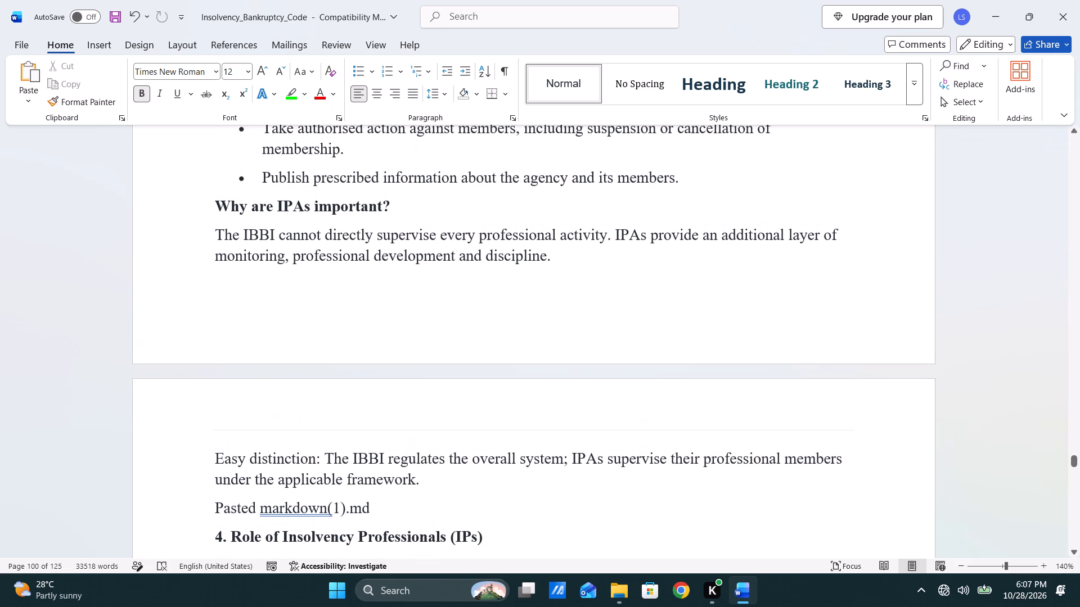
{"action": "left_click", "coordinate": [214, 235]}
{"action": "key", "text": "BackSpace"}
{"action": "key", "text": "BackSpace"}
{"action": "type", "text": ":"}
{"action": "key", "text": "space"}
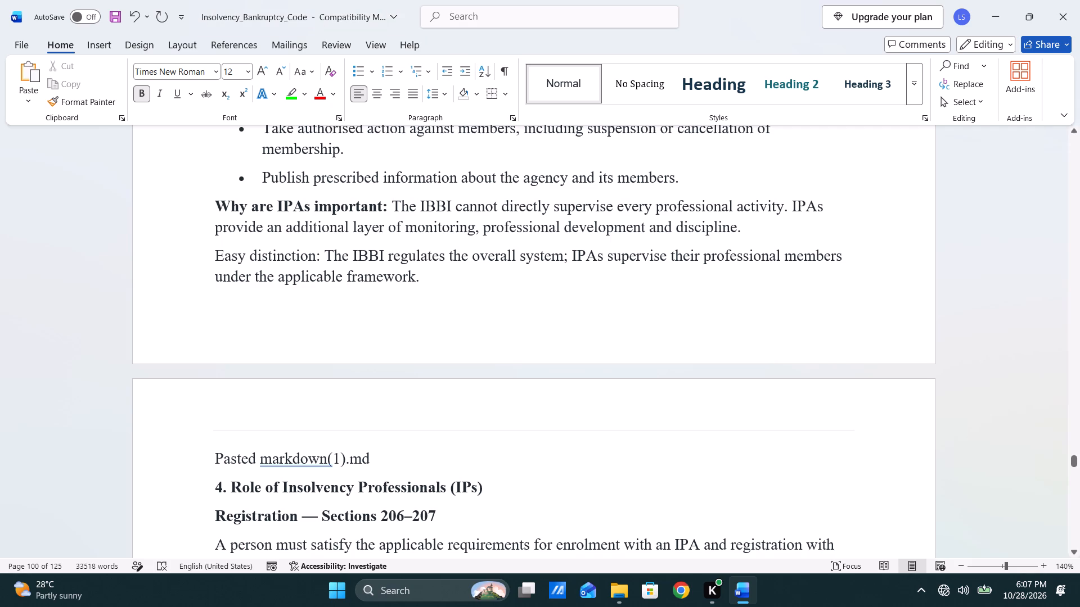
Replace the Easy distinction paragraph, the "Pasted markdown(1).md" line and the "4." prefix before the Role of Insolvency Professionals heading with an empty line.
{"action": "left_click_drag", "start_coordinate": [215, 255], "coordinate": [232, 497]}
{"action": "key", "text": "BackSpace"}
{"action": "key", "text": "Return"}
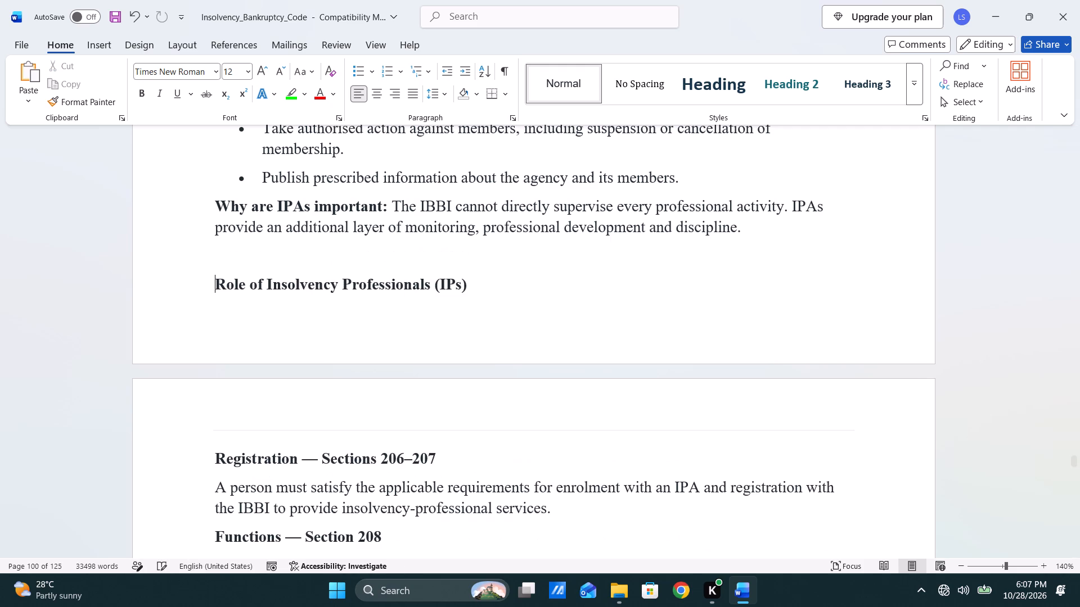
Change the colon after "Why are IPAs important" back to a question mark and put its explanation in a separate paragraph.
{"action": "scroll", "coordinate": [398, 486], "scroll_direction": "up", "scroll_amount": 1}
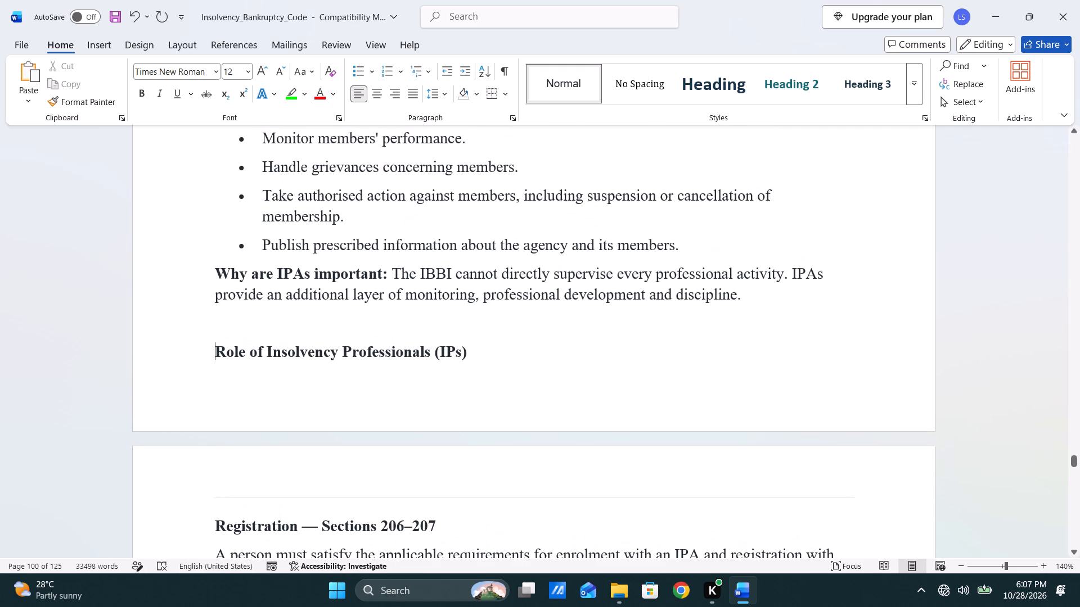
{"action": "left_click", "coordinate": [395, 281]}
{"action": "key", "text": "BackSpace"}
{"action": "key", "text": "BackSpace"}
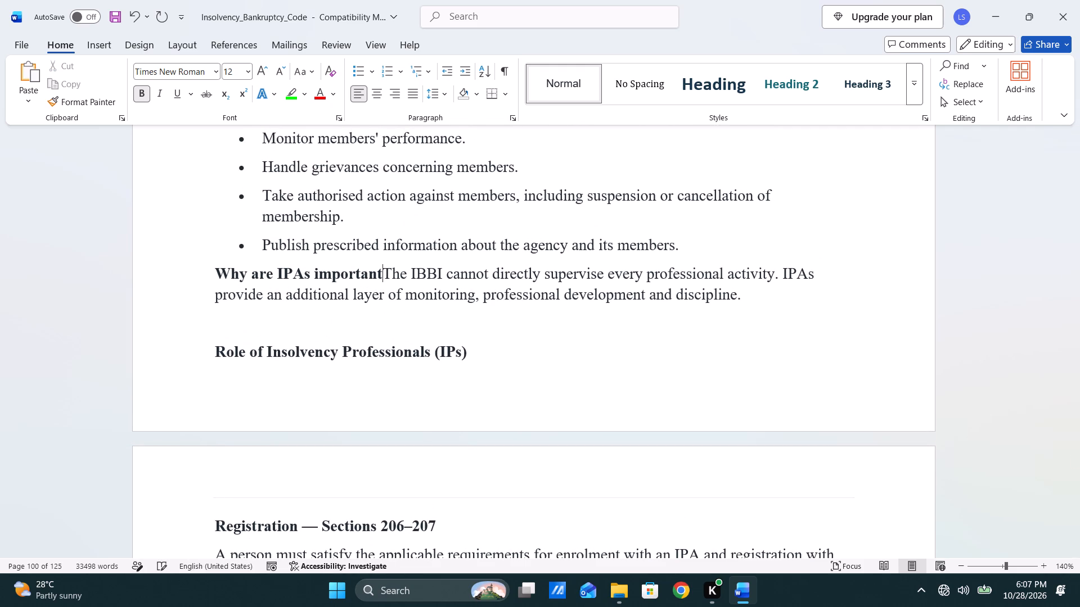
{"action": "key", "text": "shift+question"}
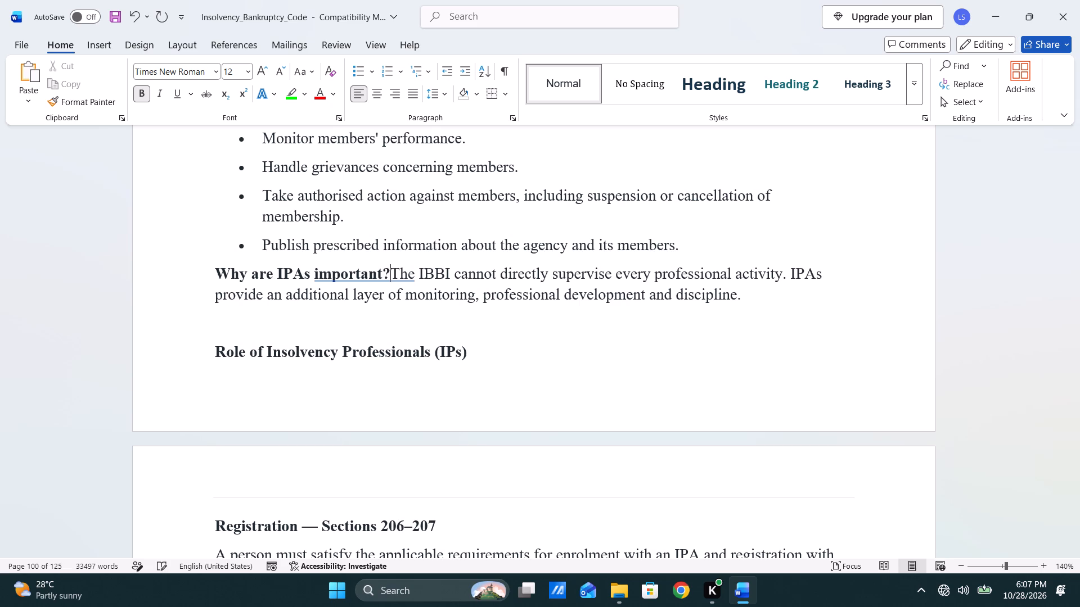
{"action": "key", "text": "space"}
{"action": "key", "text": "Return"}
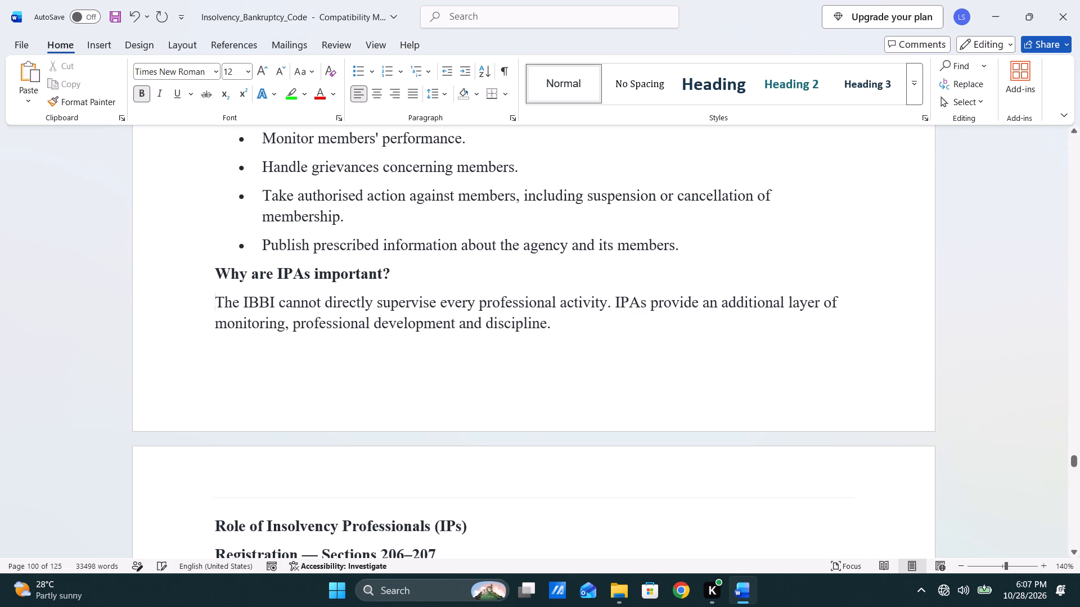
Join the enrolment requirements paragraph onto the Registration — Sections 206–207 heading, separated by a colon and a space.
{"action": "scroll", "coordinate": [450, 296], "scroll_direction": "down", "scroll_amount": 1}
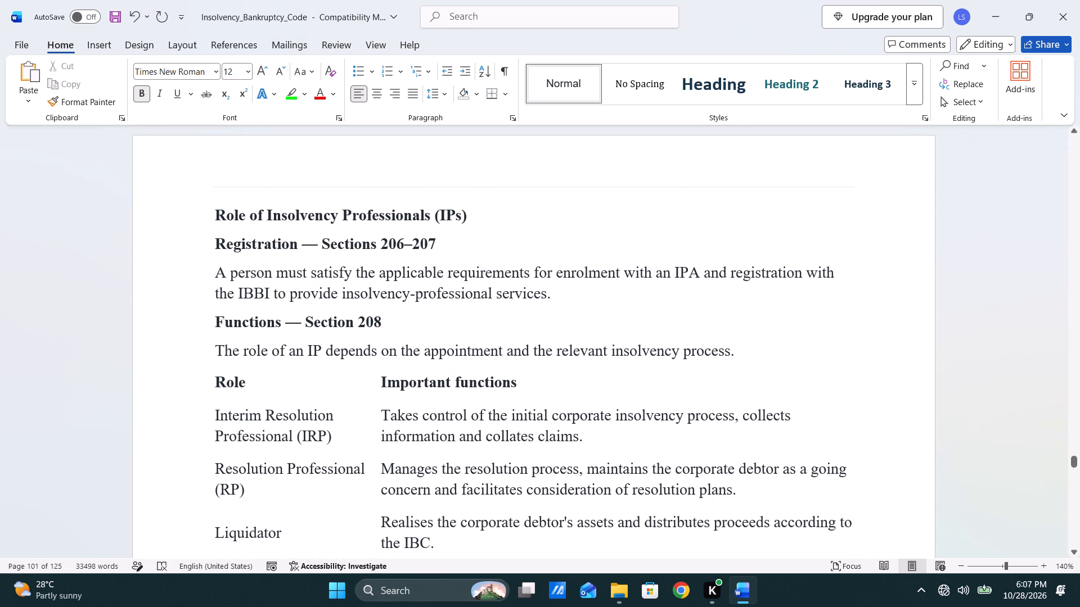
{"action": "left_click", "coordinate": [217, 274]}
{"action": "key", "text": "BackSpace"}
{"action": "key", "text": "shift+colon"}
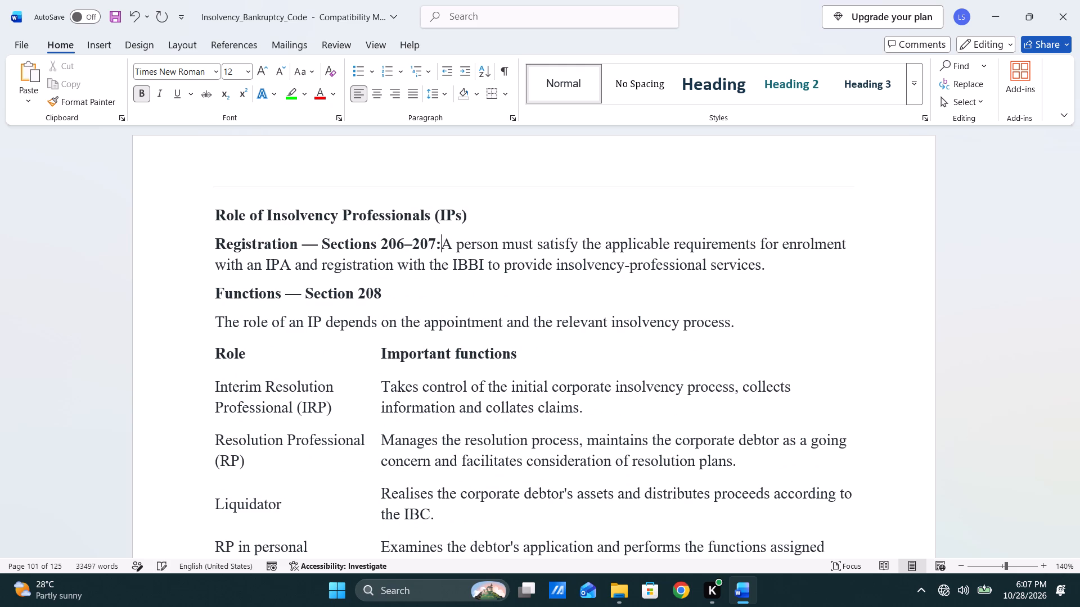
{"action": "key", "text": "space"}
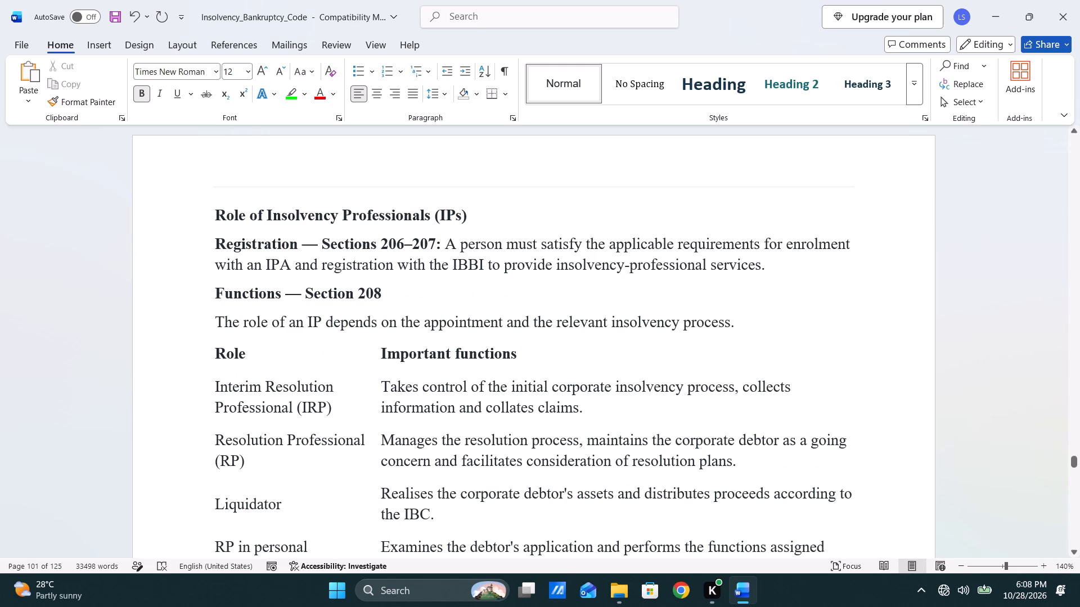
Join the "An IP must:" line onto the Duties of IPs heading, separated by a colon and a space.
{"action": "scroll", "coordinate": [609, 294], "scroll_direction": "down", "scroll_amount": 1}
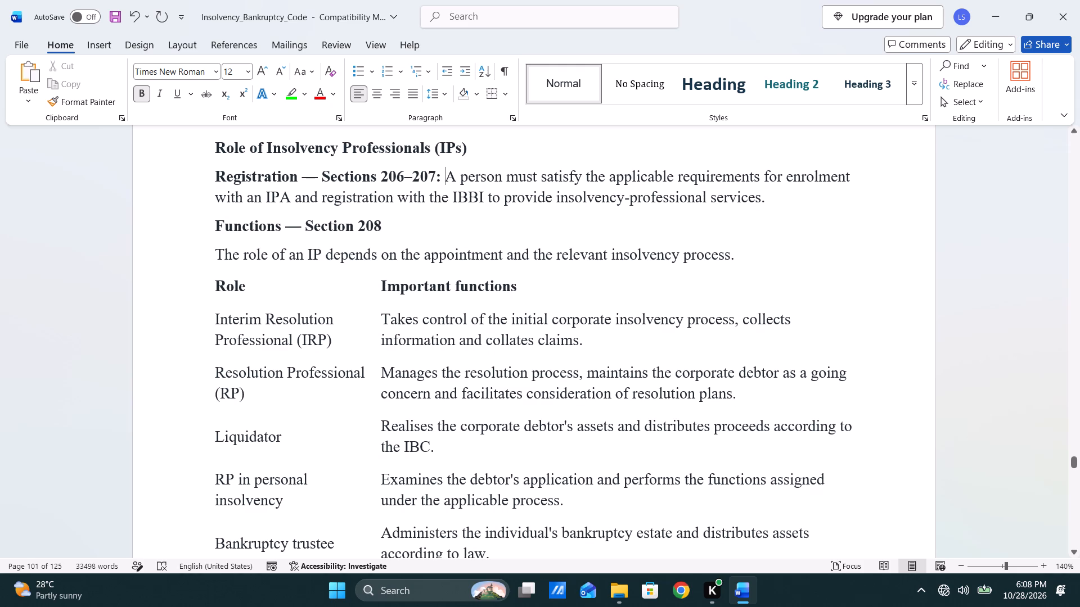
{"action": "scroll", "coordinate": [283, 270], "scroll_direction": "down", "scroll_amount": 1}
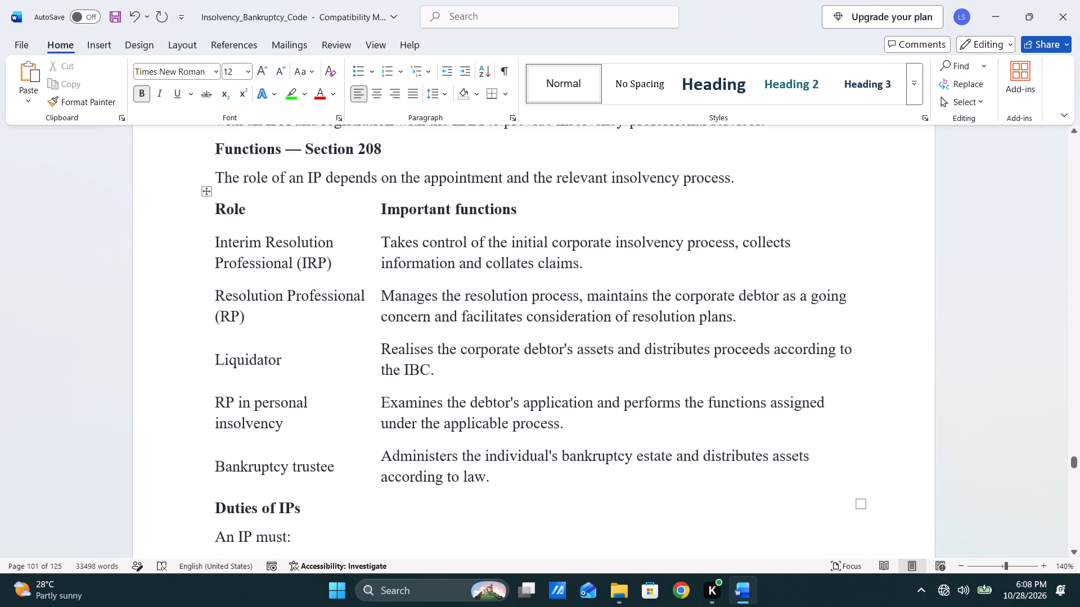
{"action": "scroll", "coordinate": [283, 270], "scroll_direction": "down", "scroll_amount": 2}
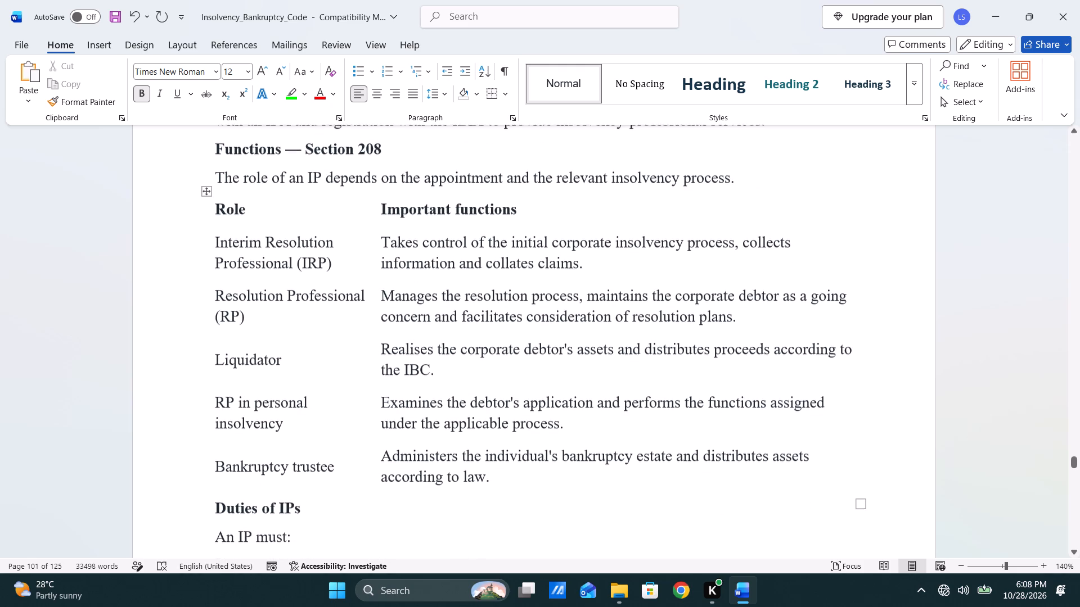
{"action": "scroll", "coordinate": [283, 270], "scroll_direction": "down", "scroll_amount": 1}
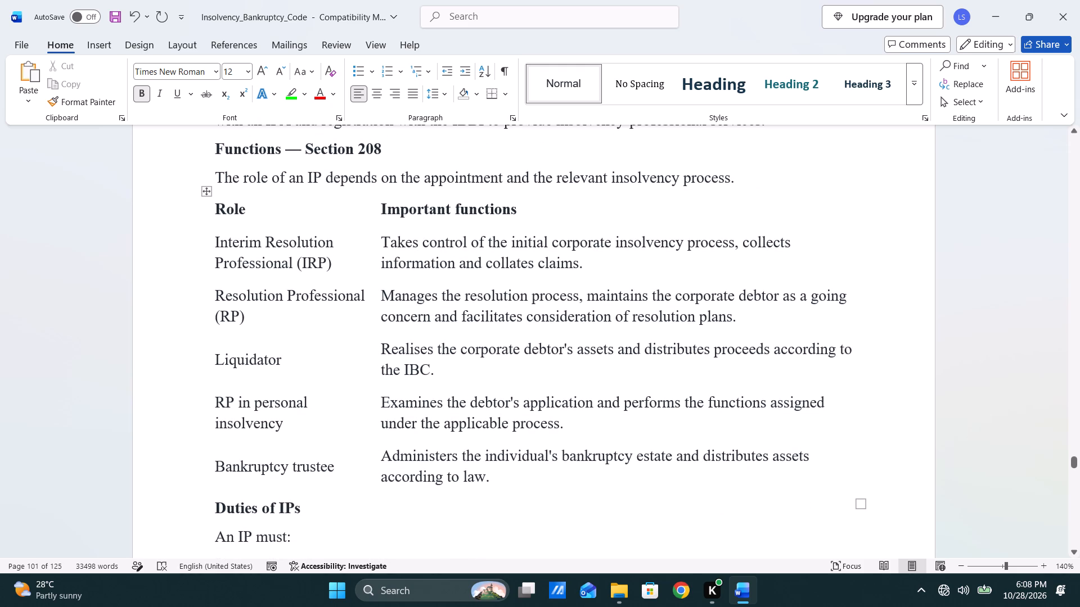
{"action": "scroll", "coordinate": [283, 270], "scroll_direction": "down", "scroll_amount": 5}
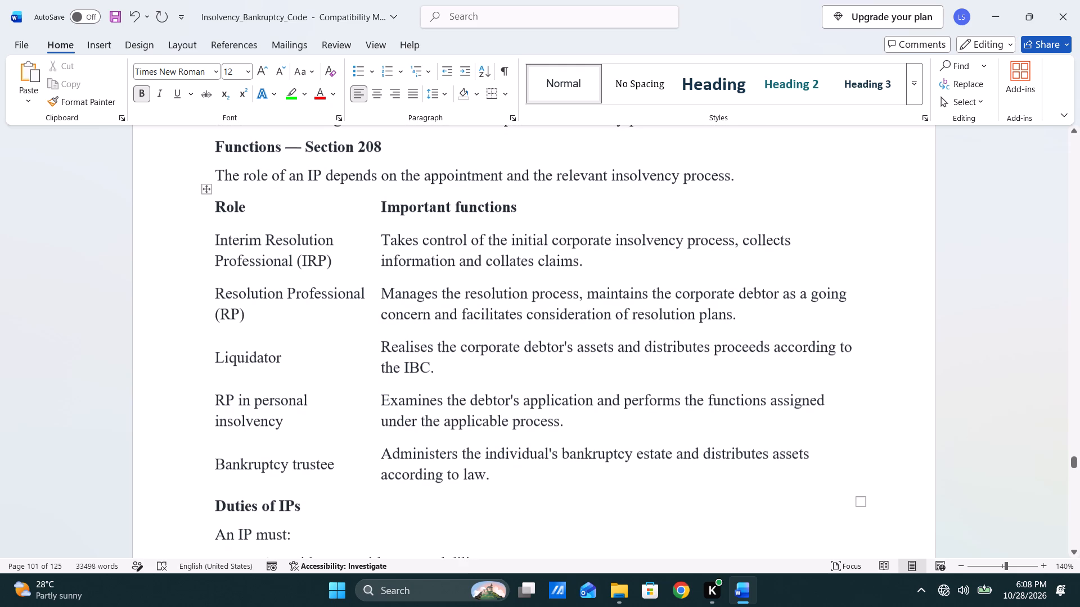
{"action": "scroll", "coordinate": [283, 270], "scroll_direction": "down", "scroll_amount": 2}
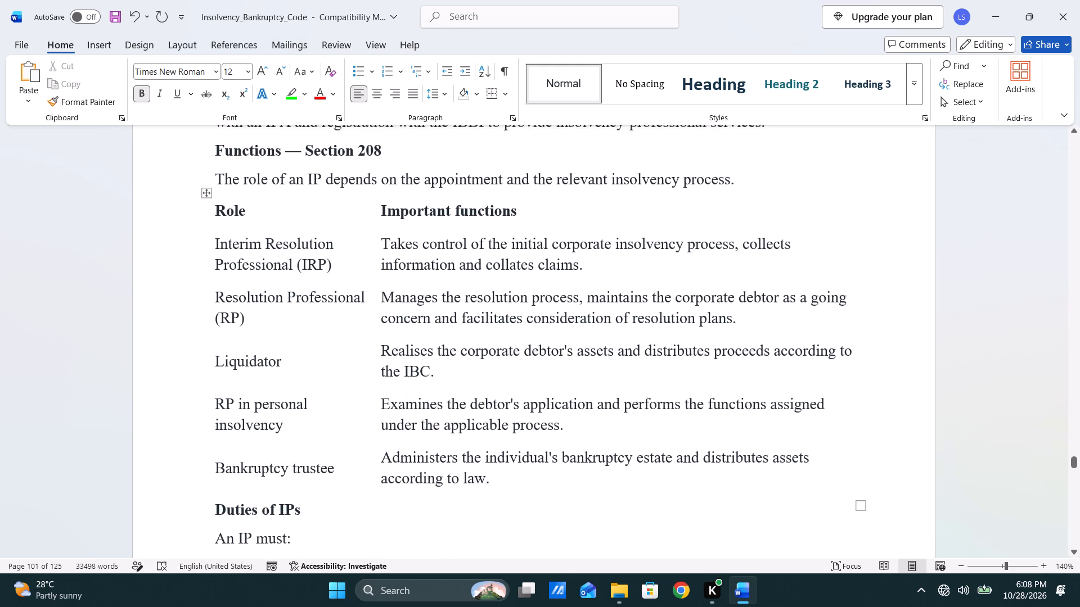
{"action": "scroll", "coordinate": [283, 270], "scroll_direction": "down", "scroll_amount": 1}
{"action": "scroll", "coordinate": [349, 298], "scroll_direction": "down", "scroll_amount": 1}
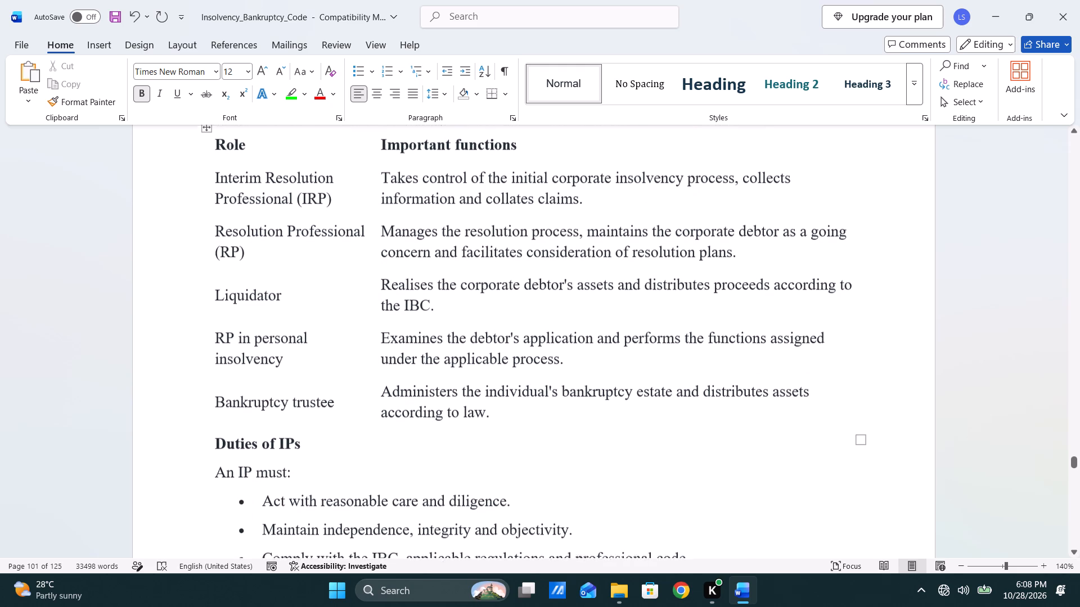
{"action": "scroll", "coordinate": [349, 298], "scroll_direction": "down", "scroll_amount": 1}
{"action": "scroll", "coordinate": [279, 302], "scroll_direction": "down", "scroll_amount": 1}
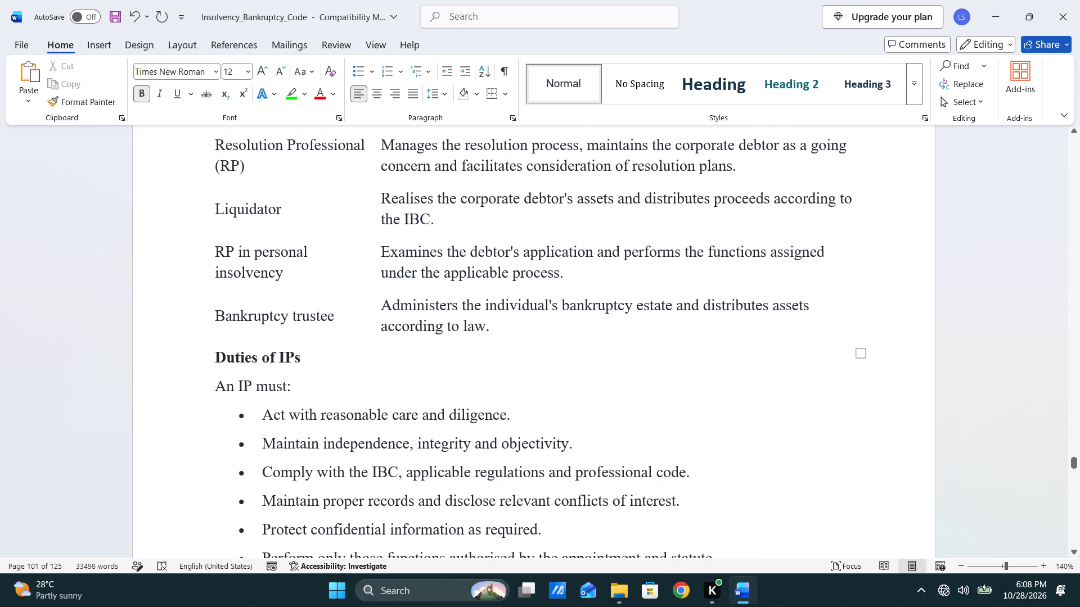
{"action": "scroll", "coordinate": [346, 260], "scroll_direction": "down", "scroll_amount": 1}
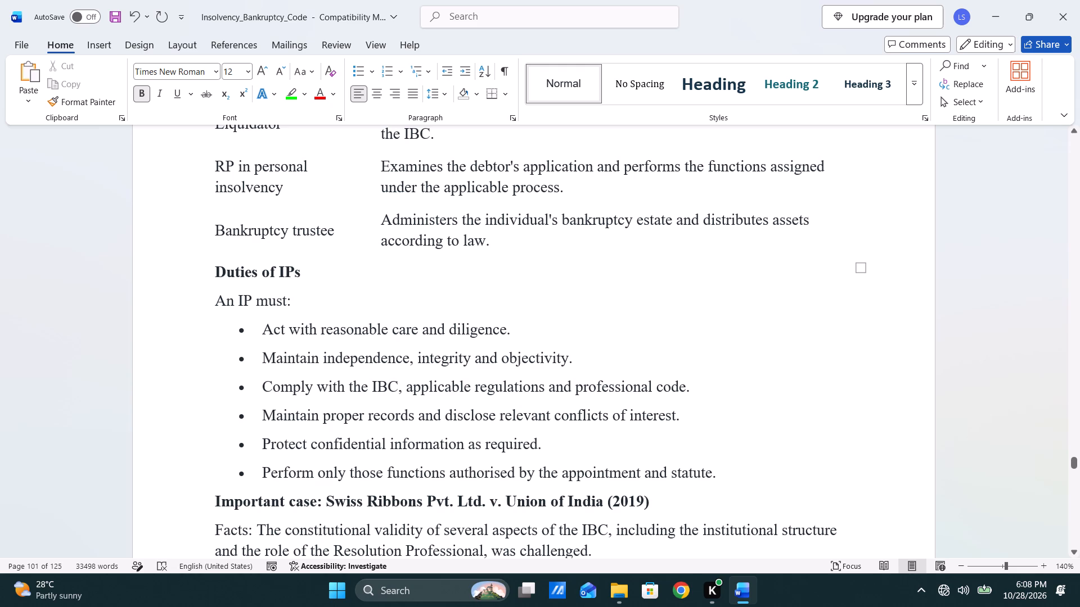
{"action": "left_click", "coordinate": [216, 303]}
{"action": "key", "text": "BackSpace"}
{"action": "type", "text": ":"}
{"action": "key", "text": "space"}
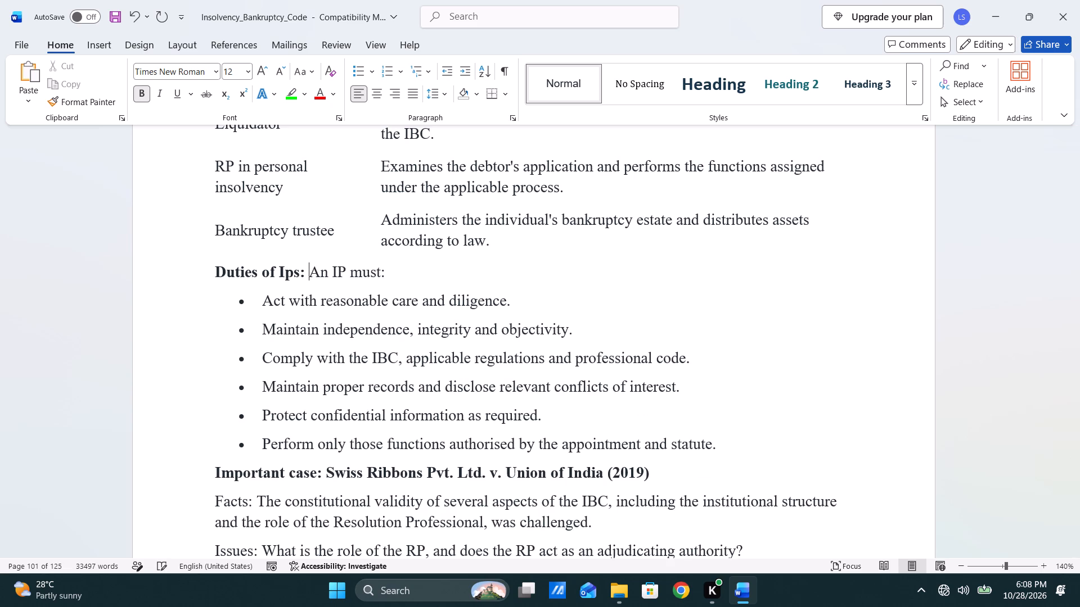
Replace the "Pasted markdown(1).md" line and the "5." prefix before the Role of Information Utilities heading with an empty line.
{"action": "scroll", "coordinate": [333, 334], "scroll_direction": "down", "scroll_amount": 1}
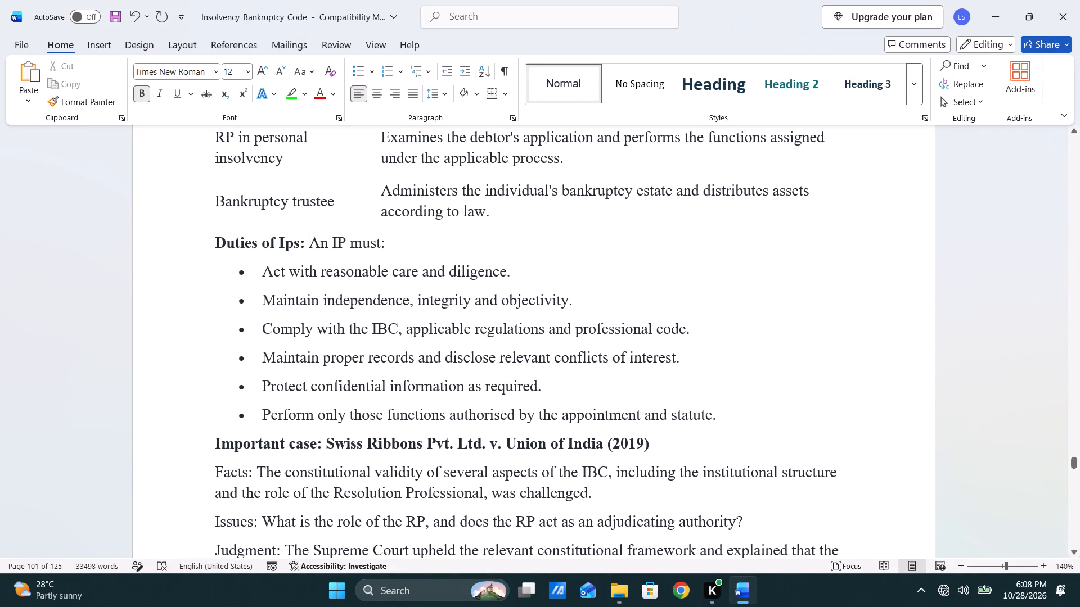
{"action": "scroll", "coordinate": [530, 384], "scroll_direction": "down", "scroll_amount": 1}
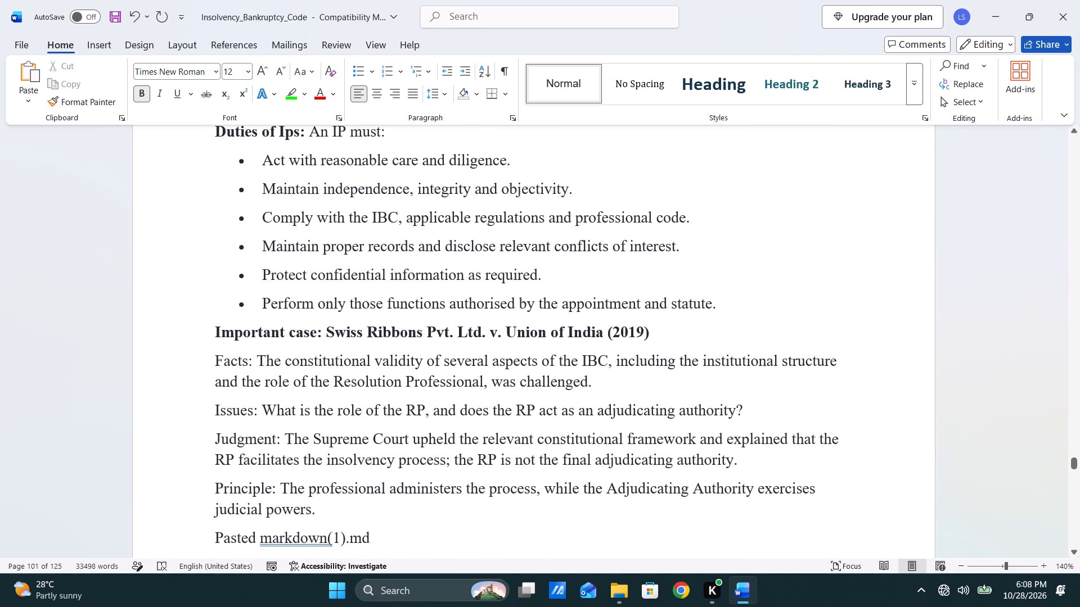
{"action": "scroll", "coordinate": [507, 326], "scroll_direction": "down", "scroll_amount": 1}
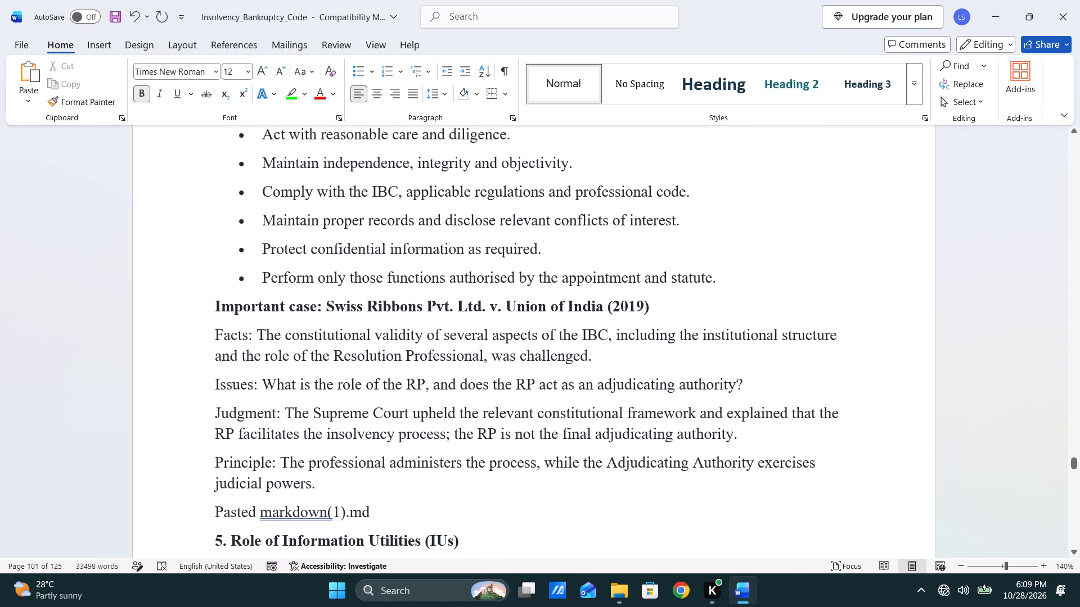
{"action": "scroll", "coordinate": [213, 303], "scroll_direction": "down", "scroll_amount": 1}
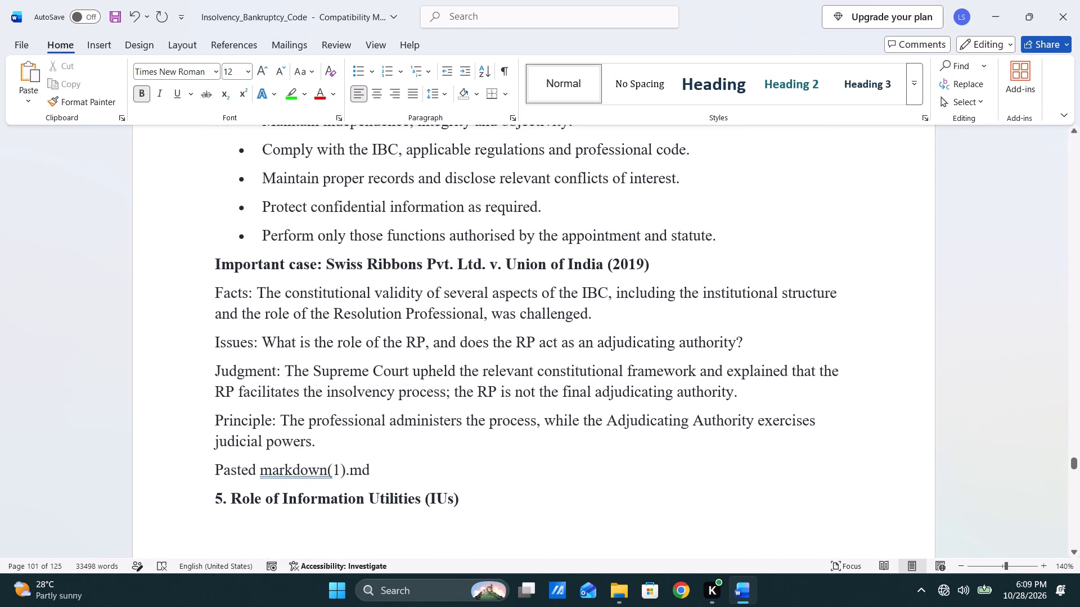
{"action": "left_click_drag", "start_coordinate": [208, 466], "coordinate": [231, 500]}
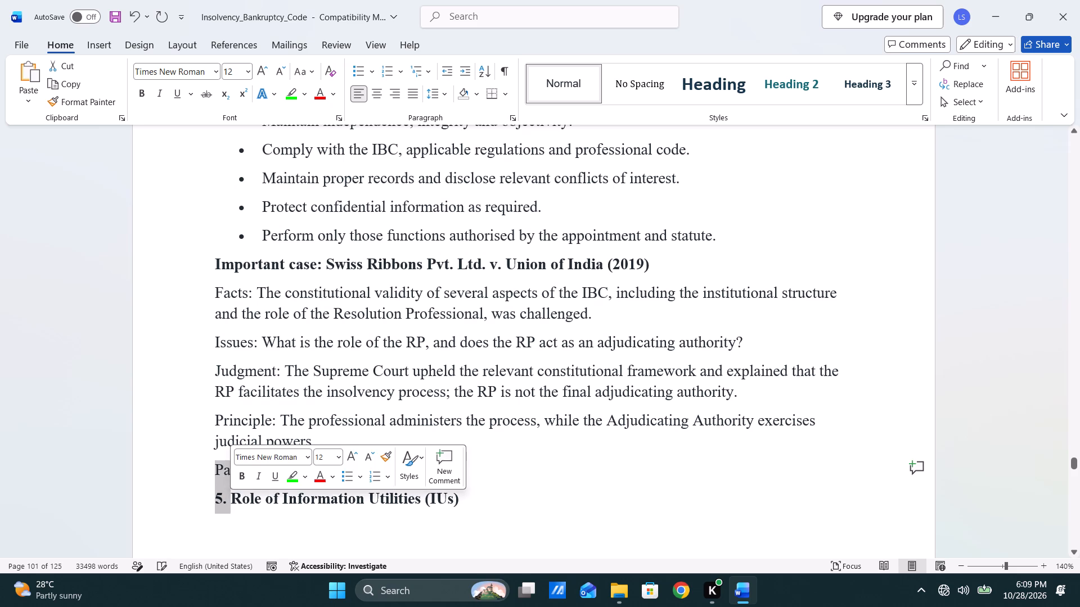
{"action": "key", "text": "BackSpace"}
{"action": "key", "text": "Return"}
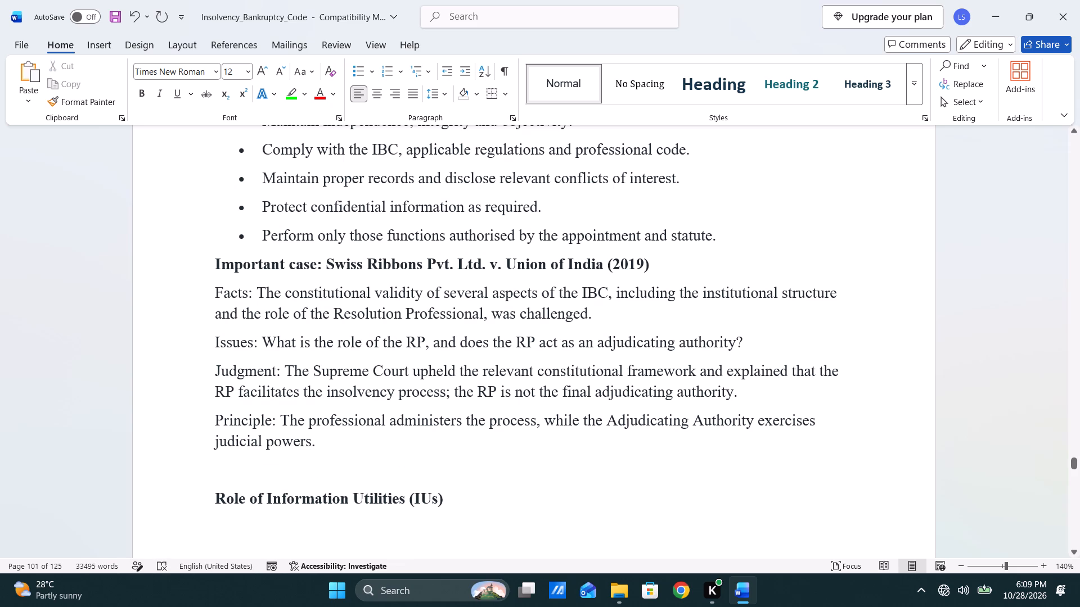
Make the Facts, Issues, Judgment and Principle labels bold in the Swiss Ribbons v. Union of India case summary.
{"action": "left_click_drag", "start_coordinate": [258, 291], "coordinate": [208, 291]}
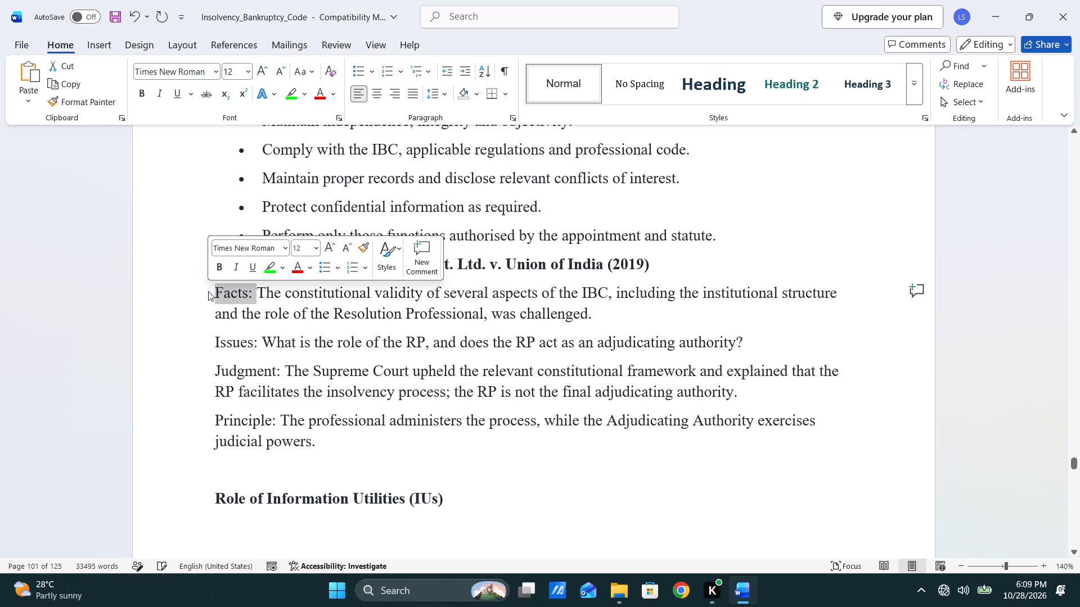
{"action": "left_click", "coordinate": [222, 267]}
{"action": "scroll", "coordinate": [299, 348], "scroll_direction": "right", "scroll_amount": 1}
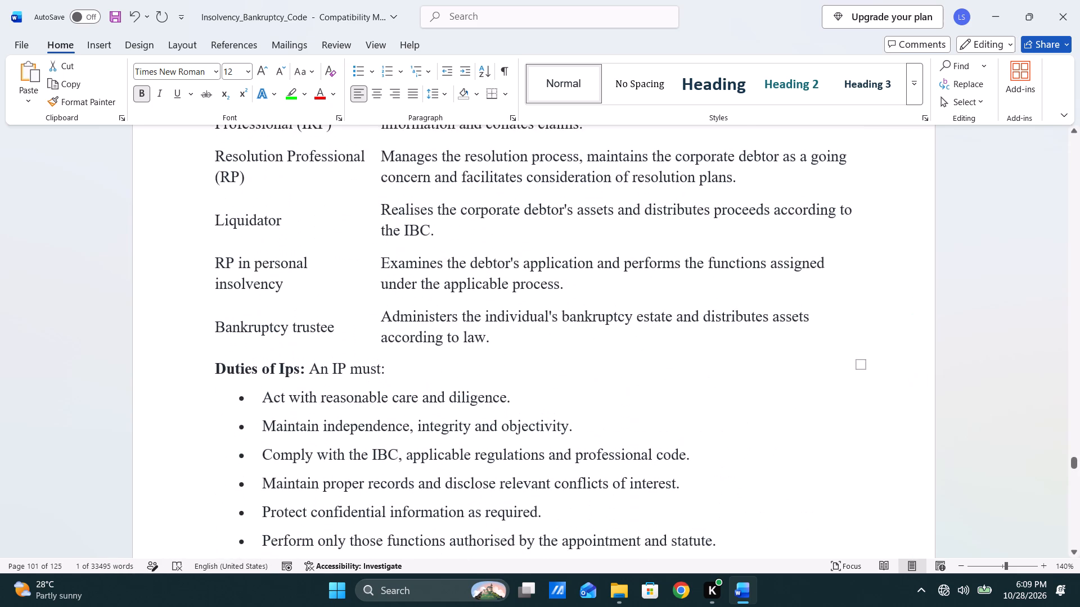
{"action": "scroll", "coordinate": [299, 348], "scroll_direction": "right", "scroll_amount": 1}
{"action": "scroll", "coordinate": [299, 348], "scroll_direction": "down", "scroll_amount": 1}
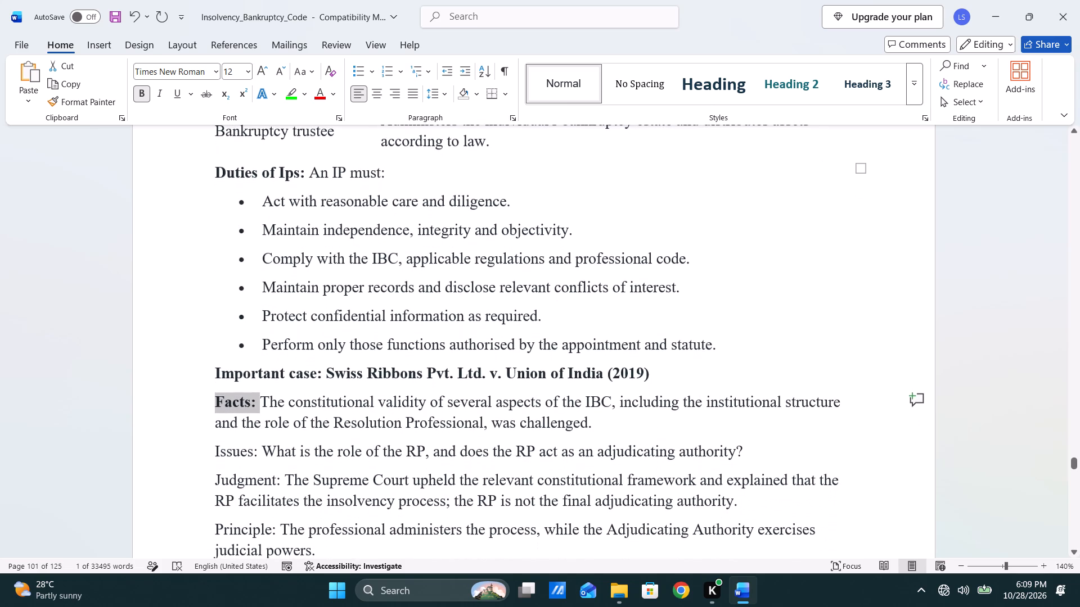
{"action": "left_click_drag", "start_coordinate": [260, 454], "coordinate": [211, 451]}
{"action": "left_click", "coordinate": [220, 433]}
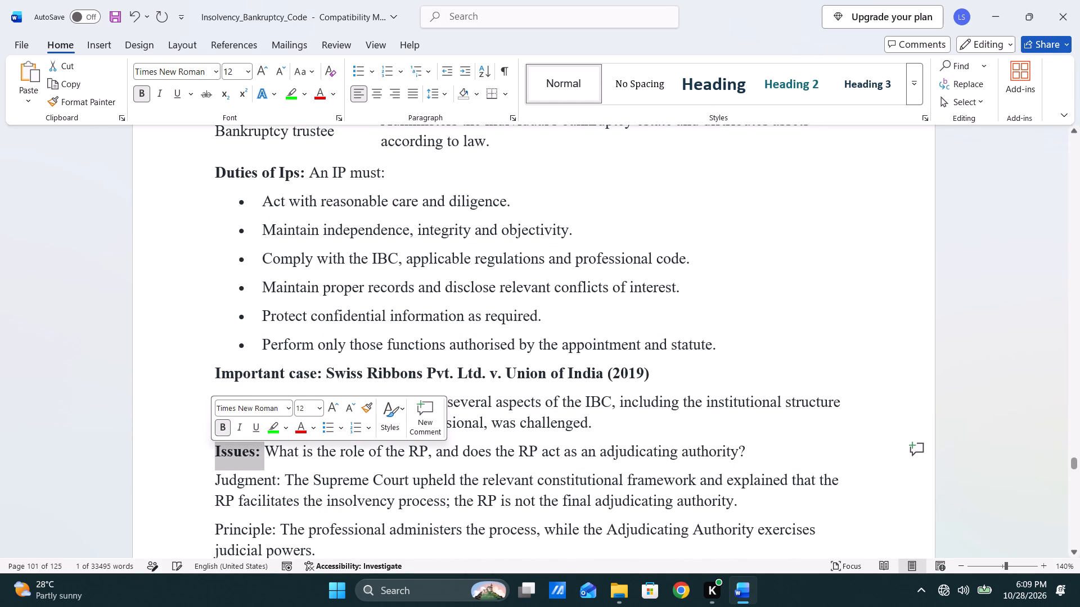
{"action": "left_click", "coordinate": [277, 463]}
{"action": "scroll", "coordinate": [277, 463], "scroll_direction": "down", "scroll_amount": 1}
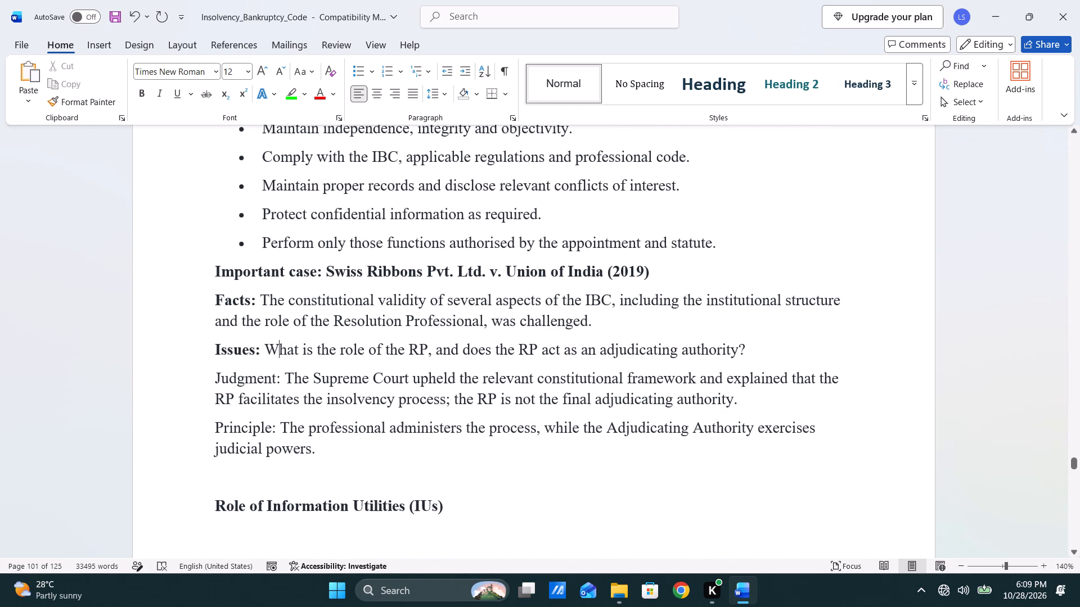
{"action": "scroll", "coordinate": [435, 369], "scroll_direction": "down", "scroll_amount": 1}
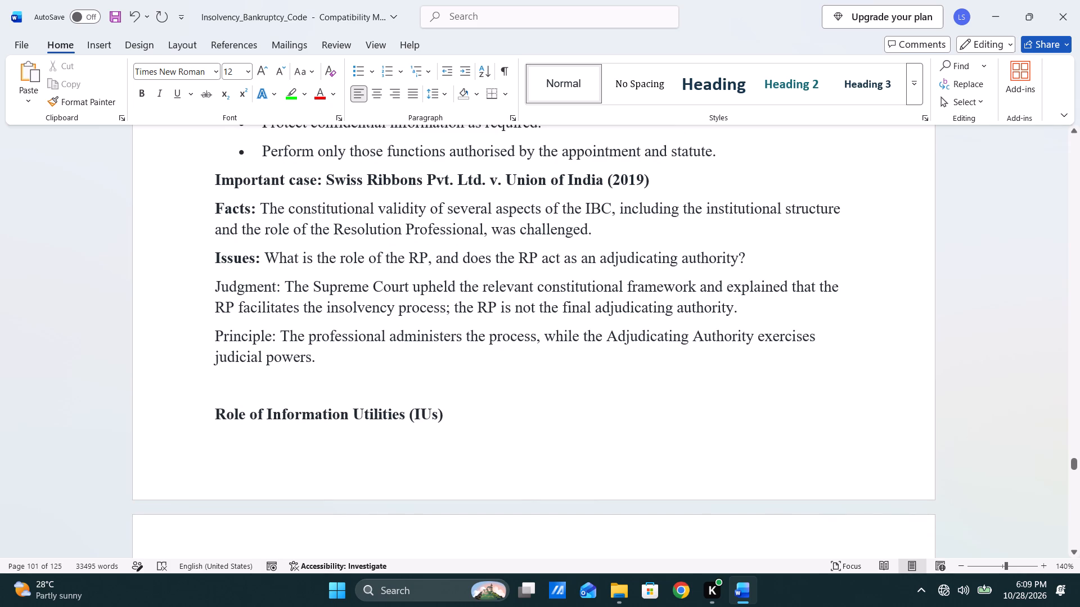
{"action": "left_click_drag", "start_coordinate": [209, 290], "coordinate": [282, 287]}
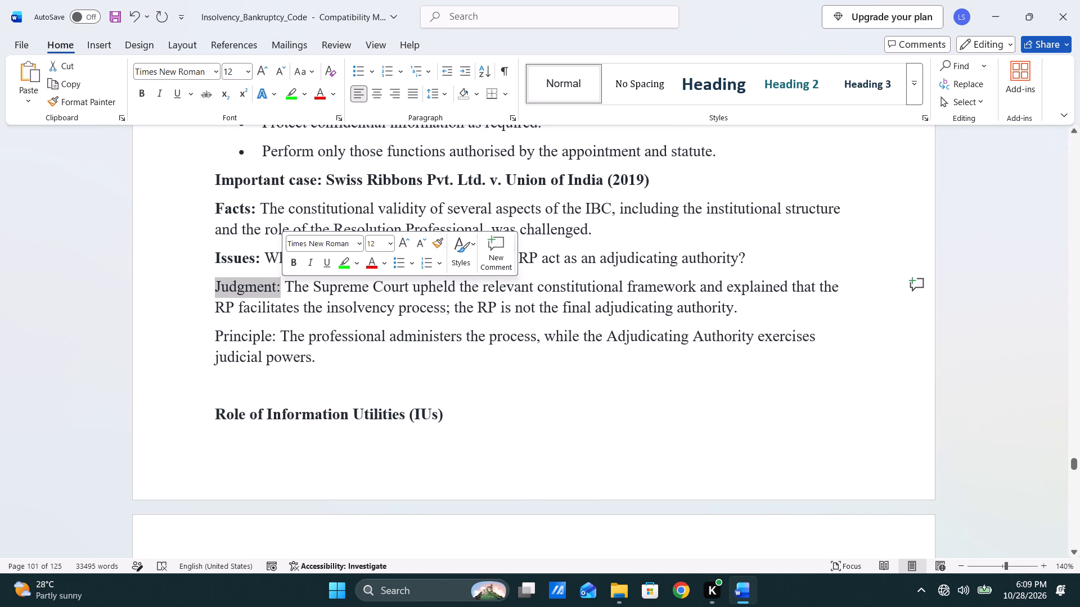
{"action": "left_click", "coordinate": [296, 261]}
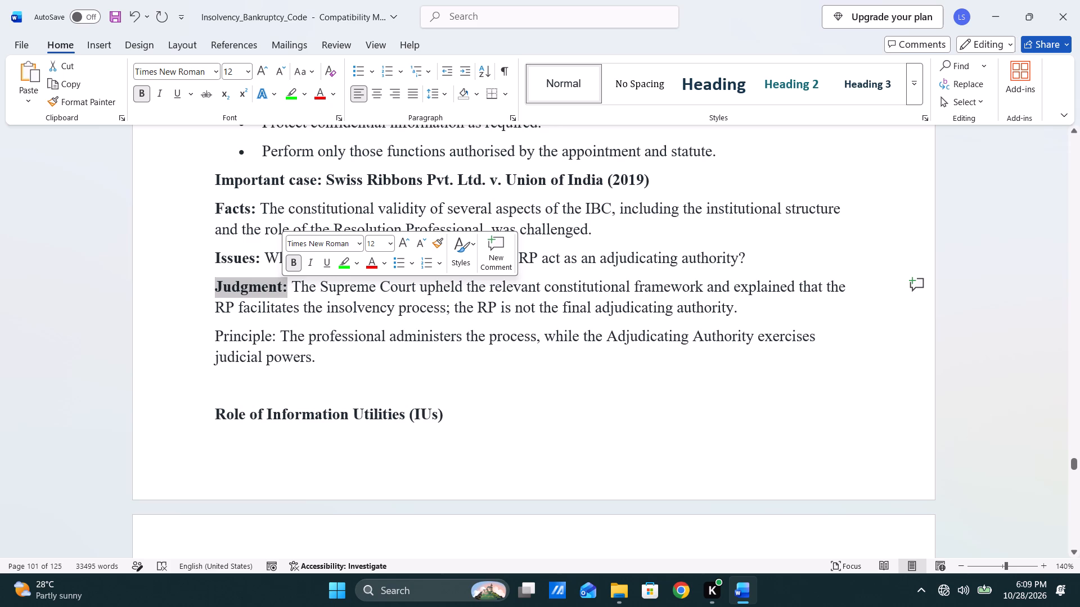
{"action": "left_click", "coordinate": [372, 363]}
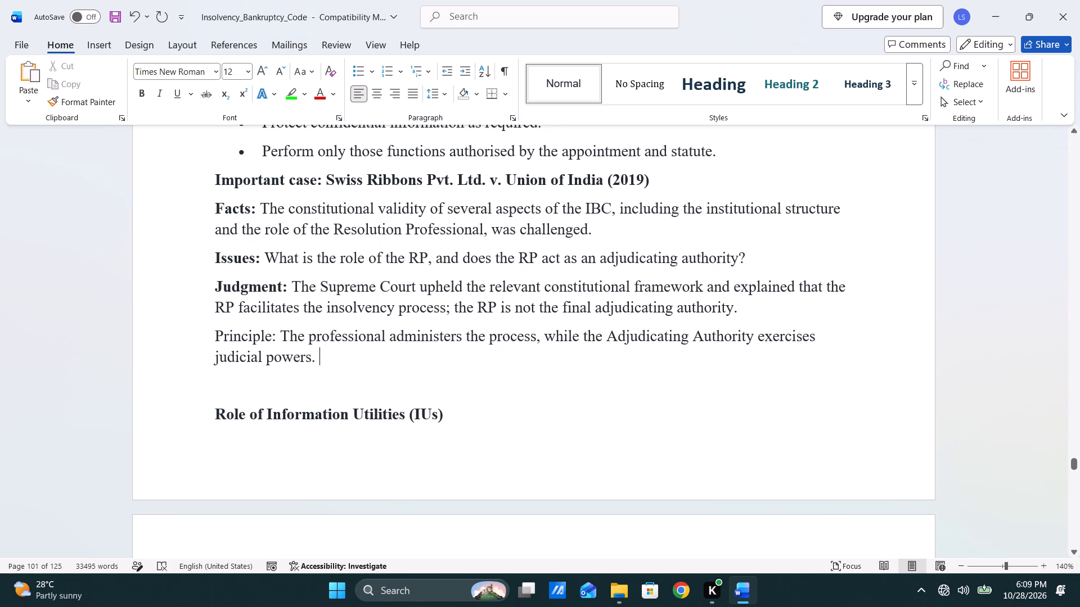
{"action": "left_click_drag", "start_coordinate": [277, 337], "coordinate": [206, 337]}
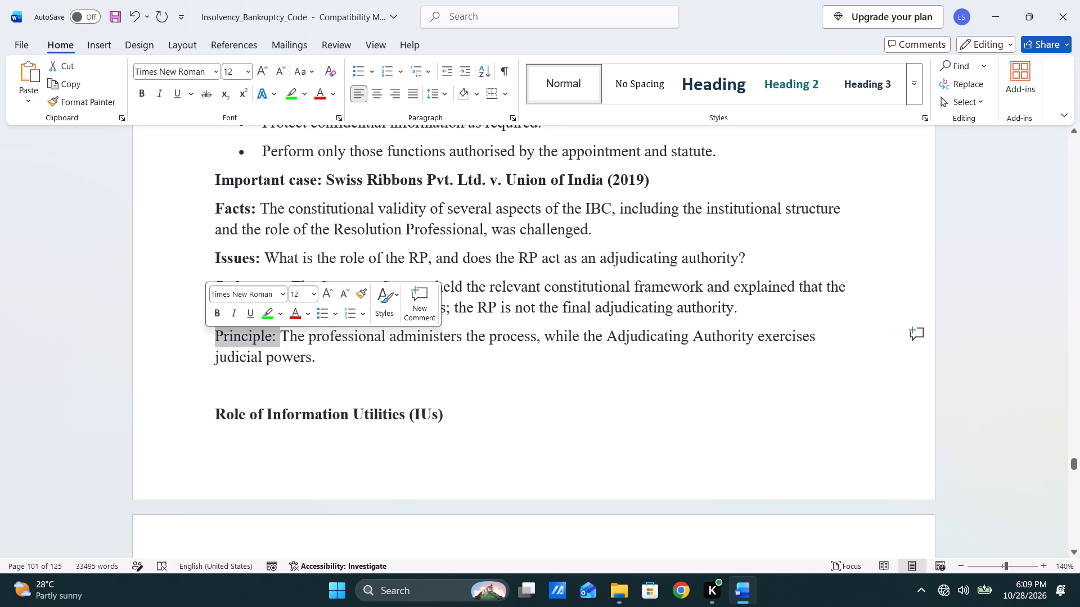
{"action": "left_click", "coordinate": [219, 309]}
Delete the Meaning heading above the definition of an Information Utility.
{"action": "scroll", "coordinate": [306, 386], "scroll_direction": "down", "scroll_amount": 1}
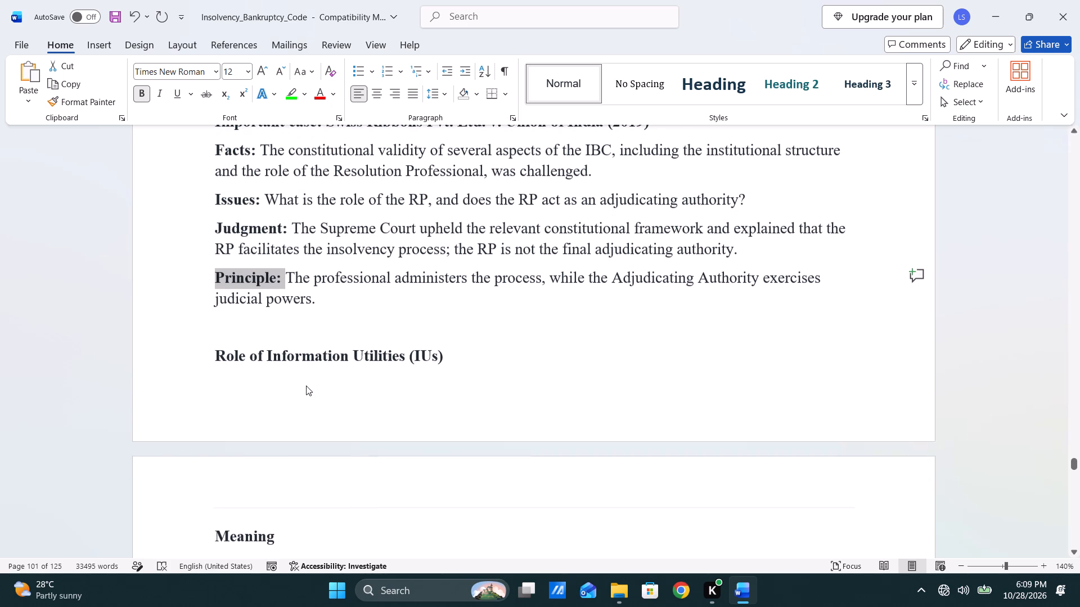
{"action": "scroll", "coordinate": [331, 405], "scroll_direction": "down", "scroll_amount": 2}
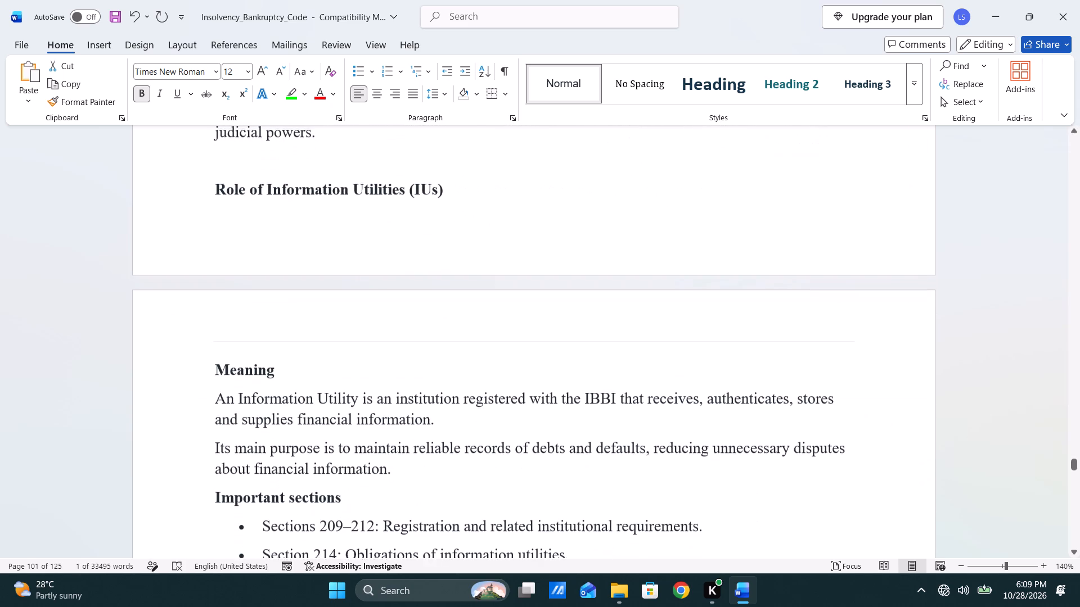
{"action": "left_click_drag", "start_coordinate": [291, 374], "coordinate": [201, 367]}
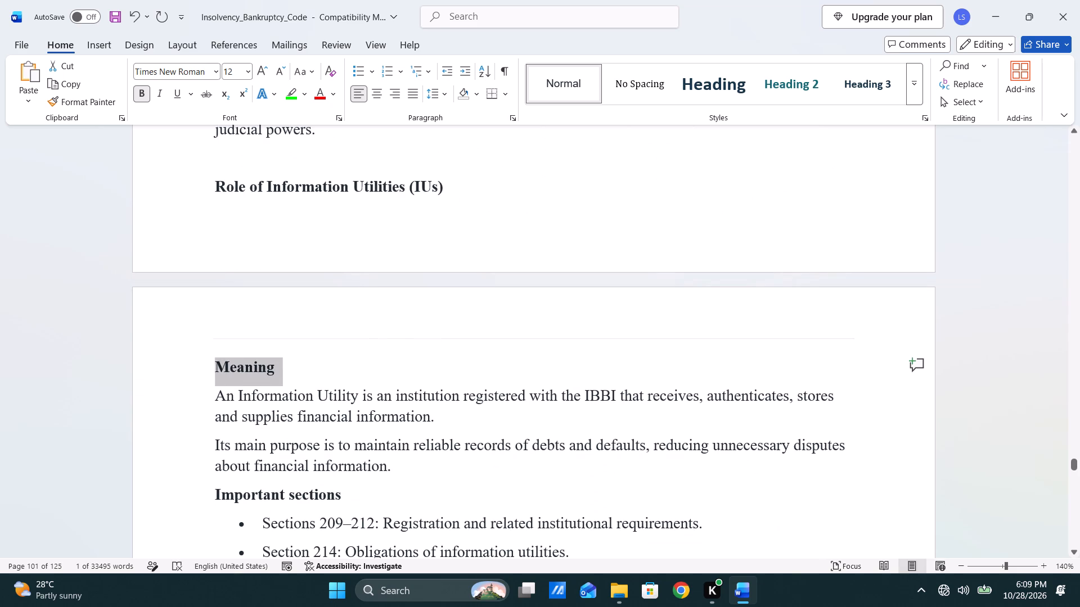
{"action": "left_click_drag", "start_coordinate": [201, 367], "coordinate": [201, 366]}
{"action": "key", "text": "BackSpace"}
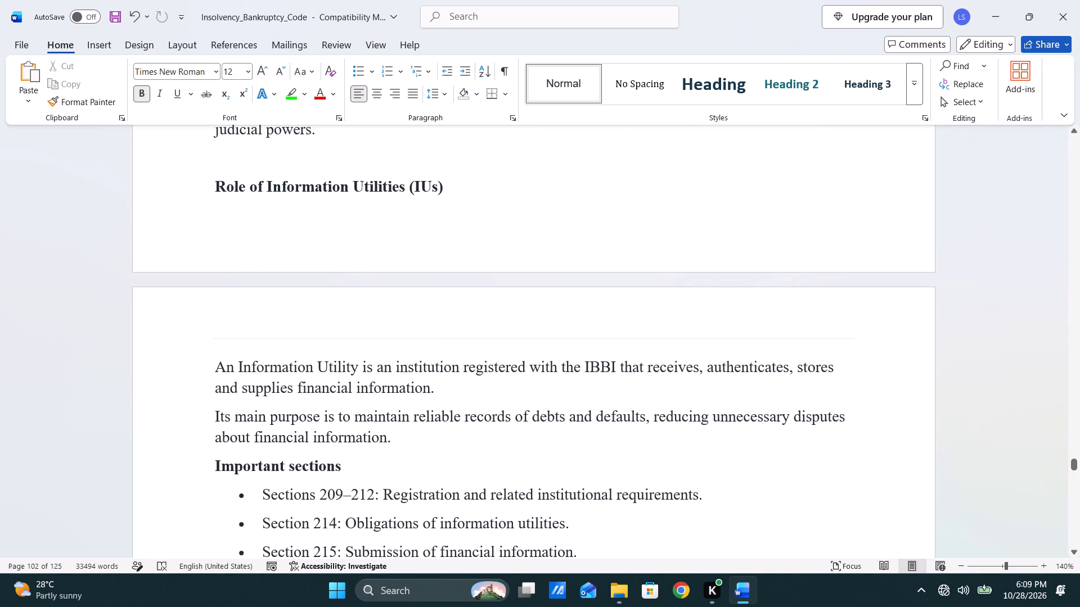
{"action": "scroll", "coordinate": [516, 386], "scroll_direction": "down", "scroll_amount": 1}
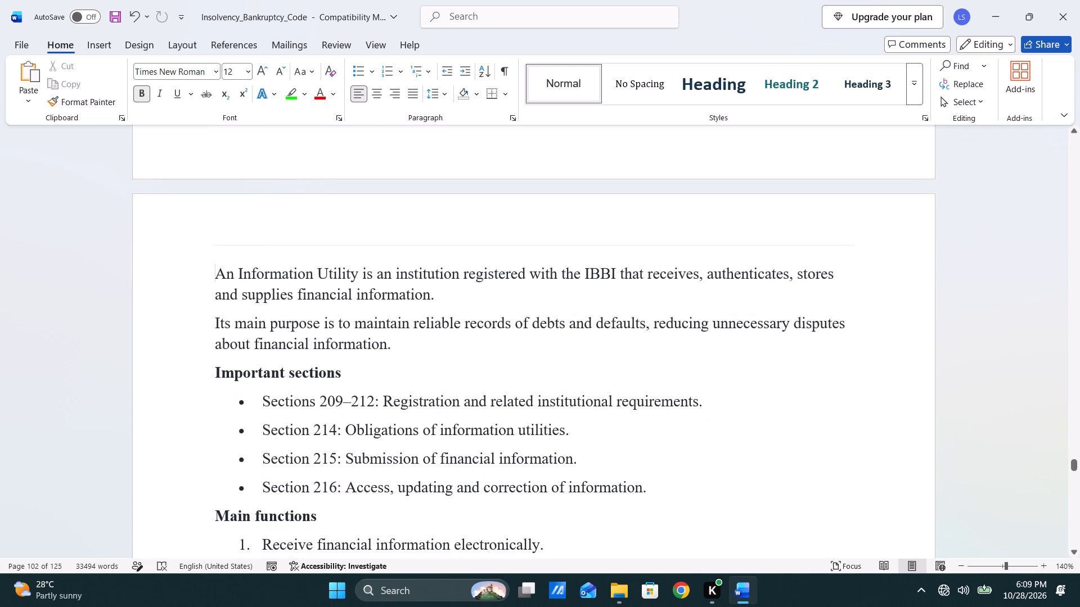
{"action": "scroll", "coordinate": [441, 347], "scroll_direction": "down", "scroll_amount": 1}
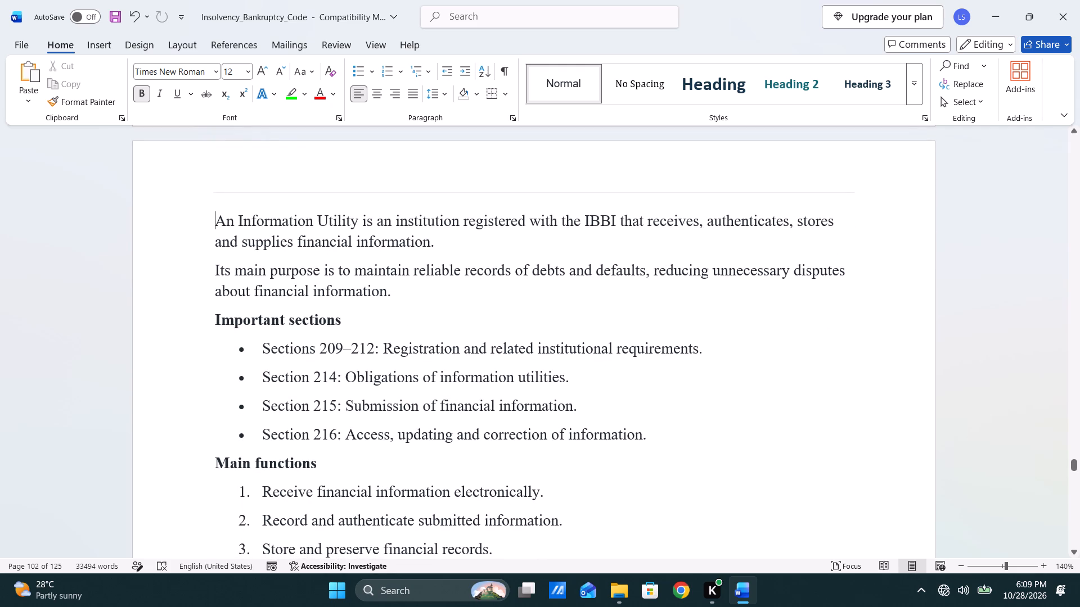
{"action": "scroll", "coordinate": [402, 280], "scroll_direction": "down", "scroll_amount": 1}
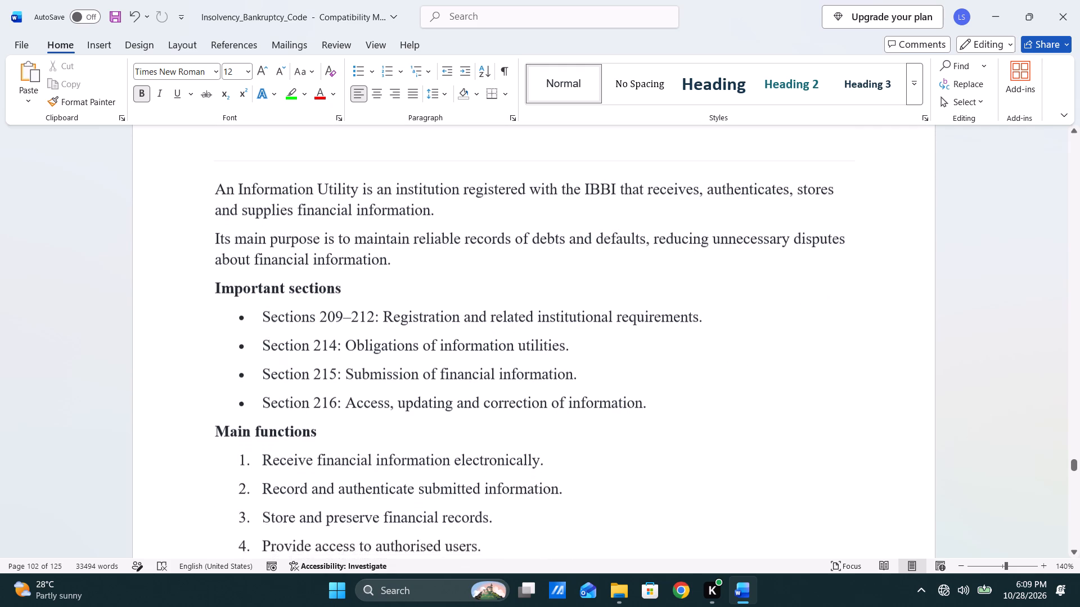
Delete the notes from the "Submission of information — Section 215" heading through the end of the Example paragraph, just above Advantages of IUs.
{"action": "scroll", "coordinate": [402, 280], "scroll_direction": "down", "scroll_amount": 1}
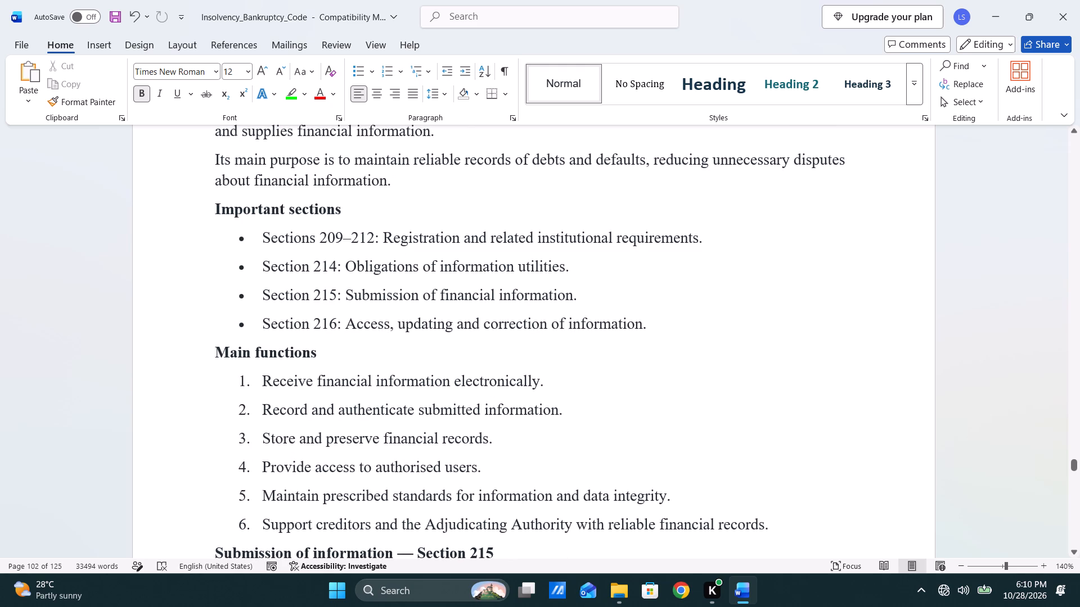
{"action": "scroll", "coordinate": [514, 351], "scroll_direction": "down", "scroll_amount": 1}
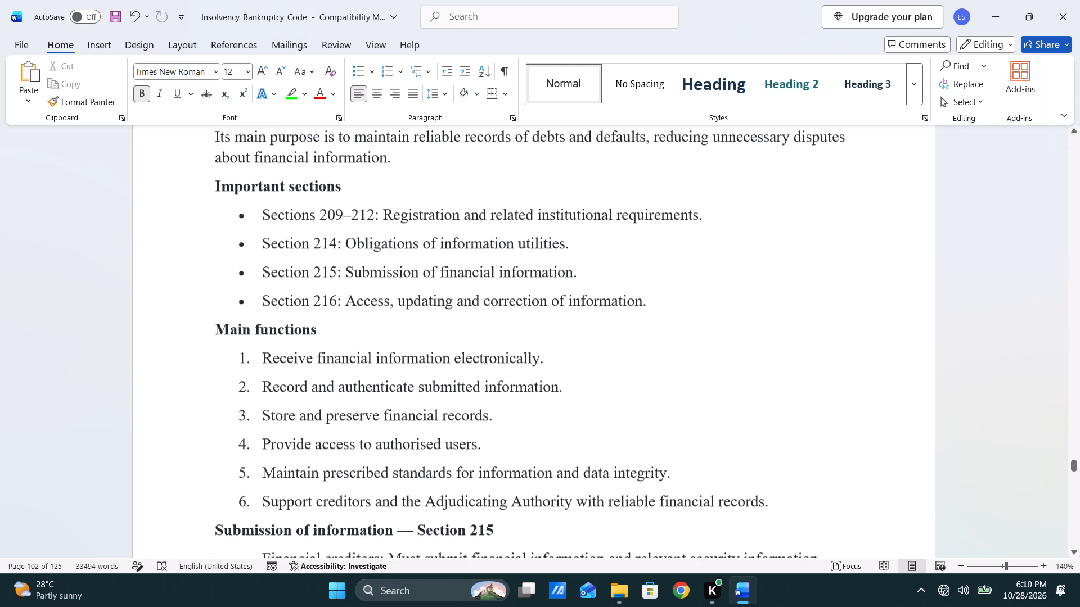
{"action": "scroll", "coordinate": [514, 351], "scroll_direction": "down", "scroll_amount": 1}
{"action": "scroll", "coordinate": [326, 332], "scroll_direction": "down", "scroll_amount": 1}
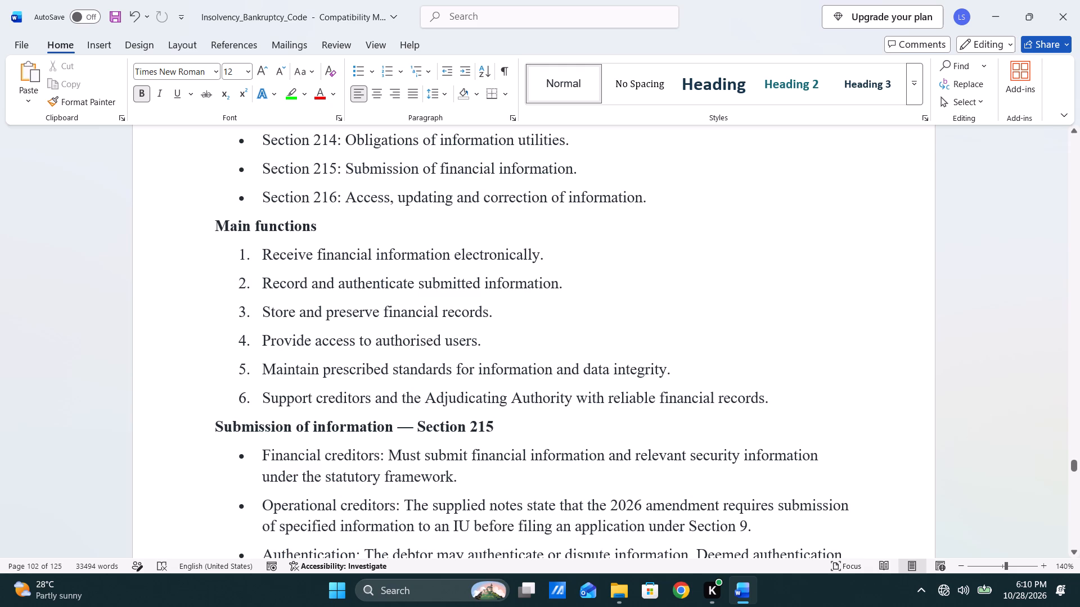
{"action": "scroll", "coordinate": [511, 345], "scroll_direction": "down", "scroll_amount": 1}
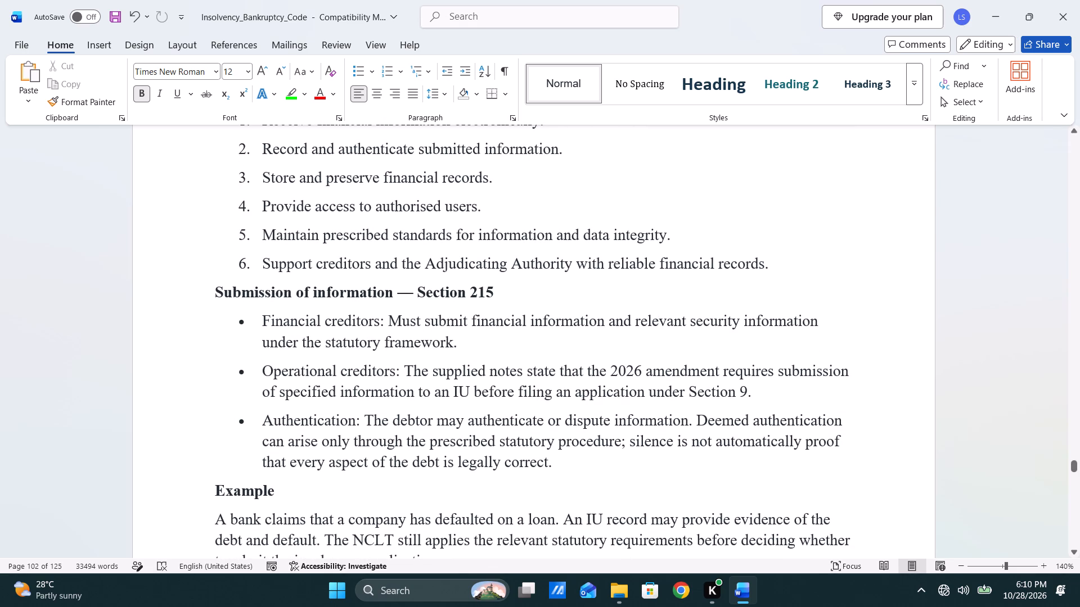
{"action": "scroll", "coordinate": [601, 288], "scroll_direction": "down", "scroll_amount": 1}
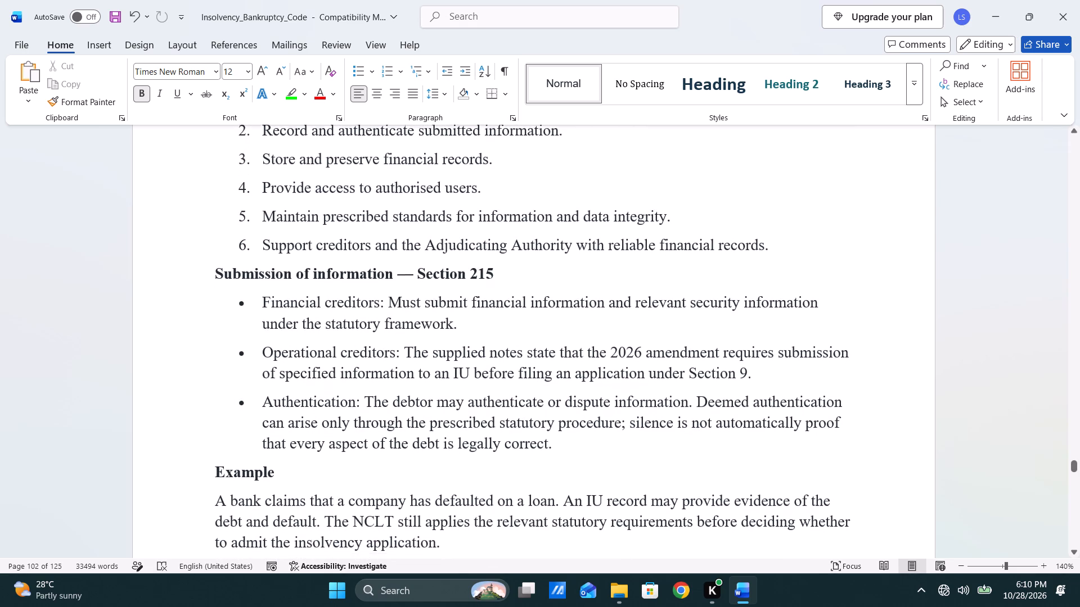
{"action": "scroll", "coordinate": [601, 288], "scroll_direction": "down", "scroll_amount": 1}
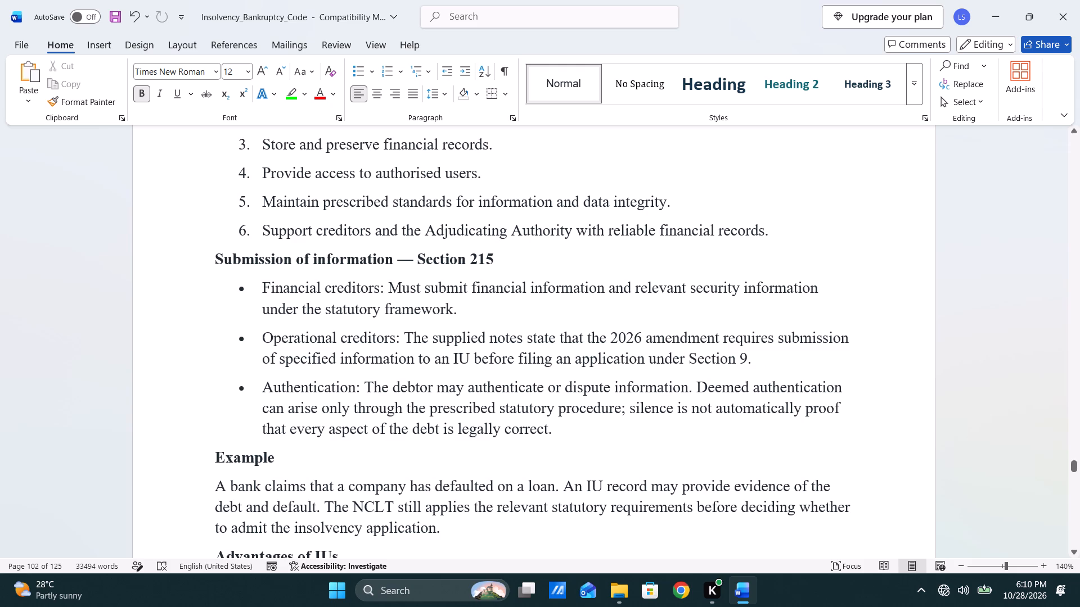
{"action": "scroll", "coordinate": [482, 273], "scroll_direction": "down", "scroll_amount": 1}
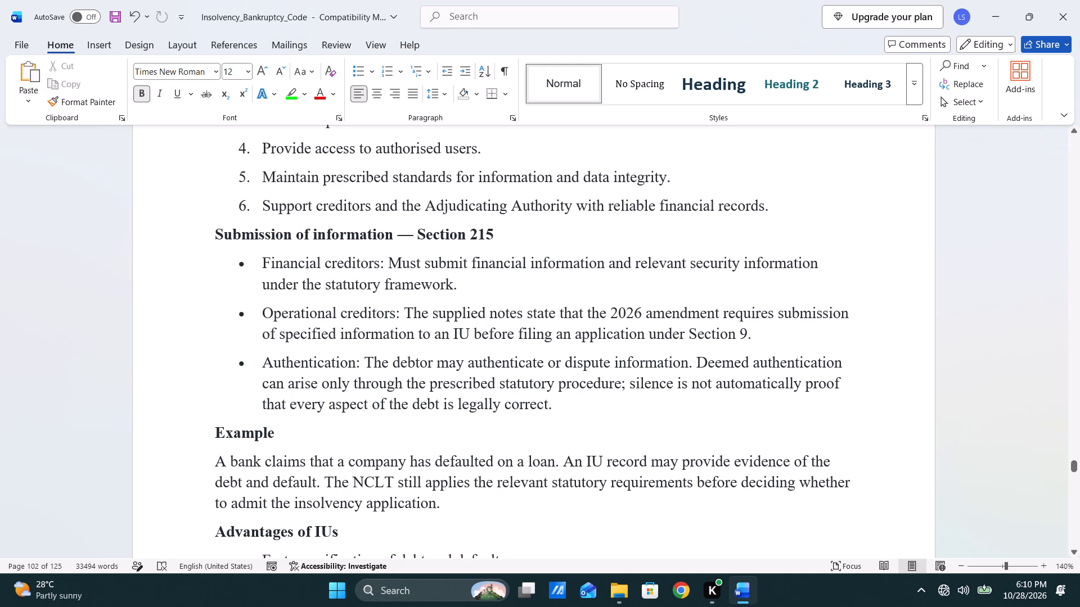
{"action": "scroll", "coordinate": [492, 271], "scroll_direction": "down", "scroll_amount": 1}
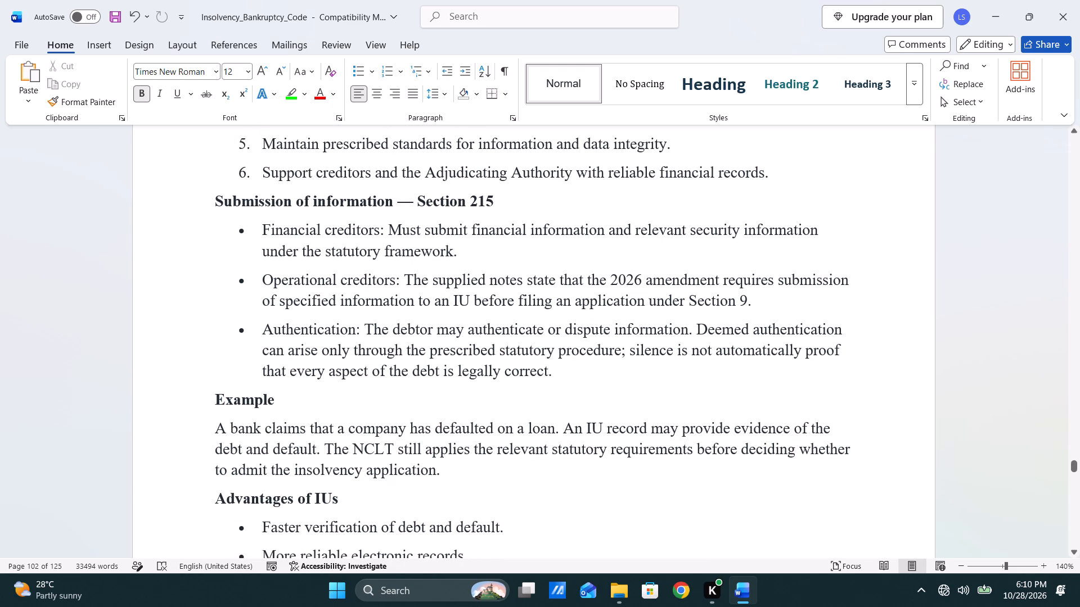
{"action": "left_click_drag", "start_coordinate": [211, 200], "coordinate": [327, 483]}
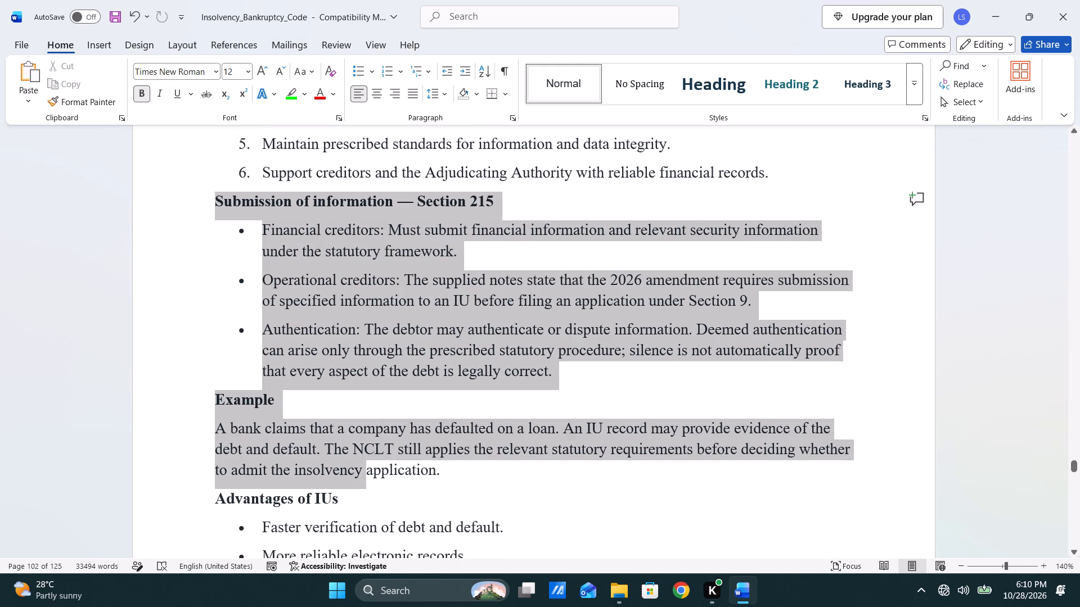
{"action": "left_click_drag", "start_coordinate": [327, 483], "coordinate": [447, 476]}
{"action": "key", "text": "BackSpace"}
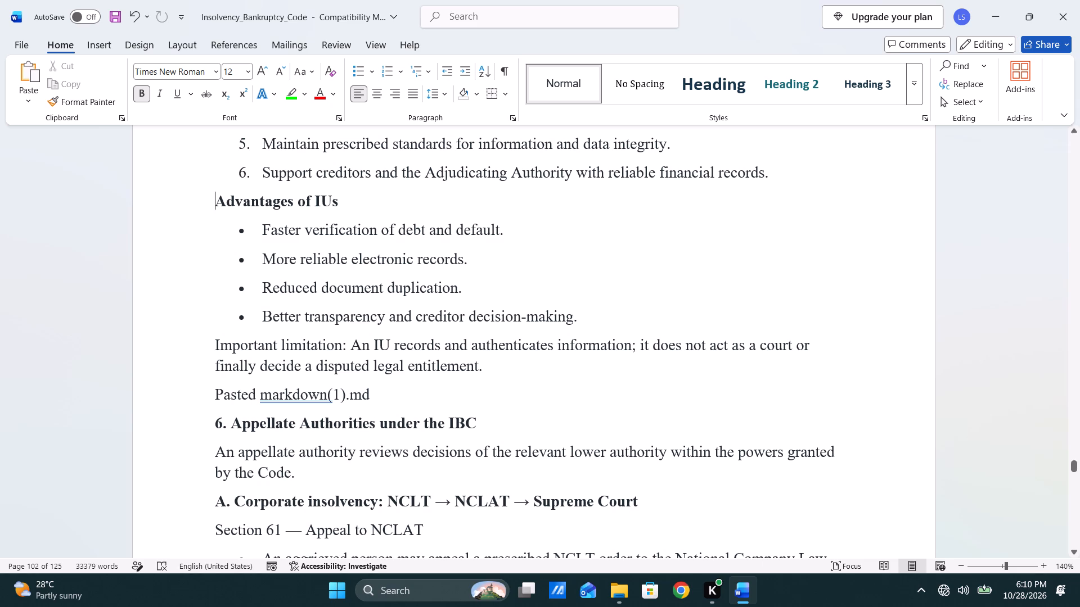
Replace the "Important limitation" paragraph, the "Pasted markdown(1).md" line and the "6." prefix before Appellate Authorities under the IBC with an empty line.
{"action": "left_click_drag", "start_coordinate": [377, 397], "coordinate": [242, 344]}
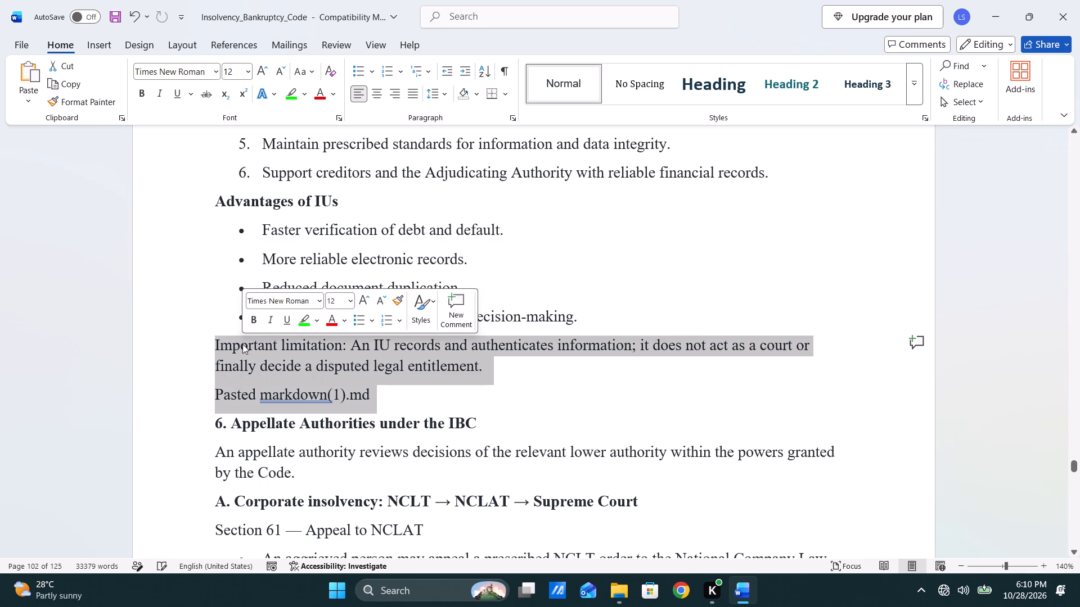
{"action": "key", "text": "BackSpace"}
{"action": "left_click_drag", "start_coordinate": [232, 344], "coordinate": [200, 349]}
{"action": "key", "text": "BackSpace"}
{"action": "key", "text": "Return"}
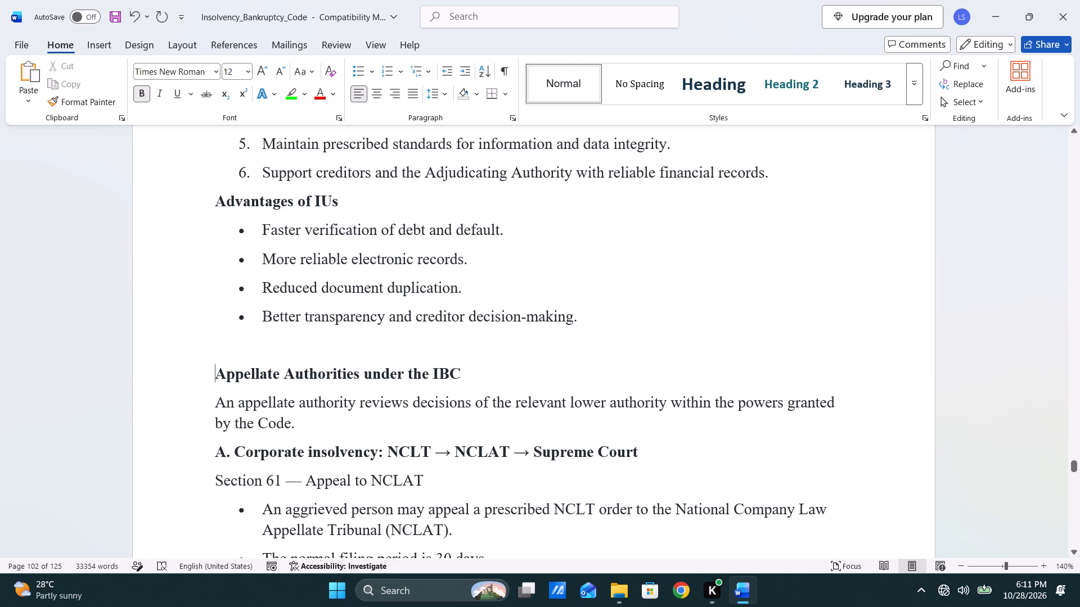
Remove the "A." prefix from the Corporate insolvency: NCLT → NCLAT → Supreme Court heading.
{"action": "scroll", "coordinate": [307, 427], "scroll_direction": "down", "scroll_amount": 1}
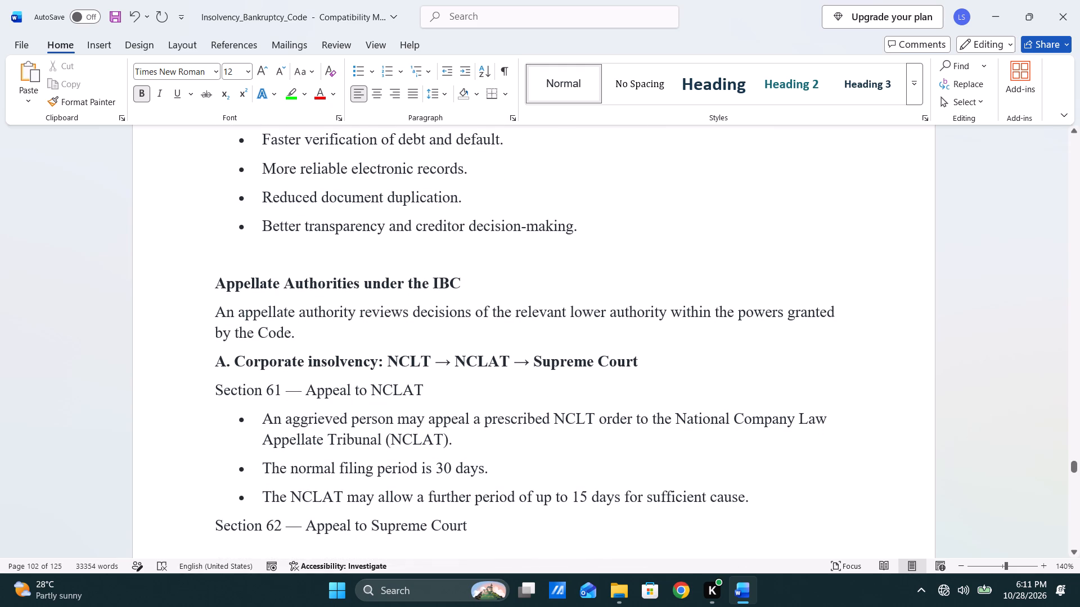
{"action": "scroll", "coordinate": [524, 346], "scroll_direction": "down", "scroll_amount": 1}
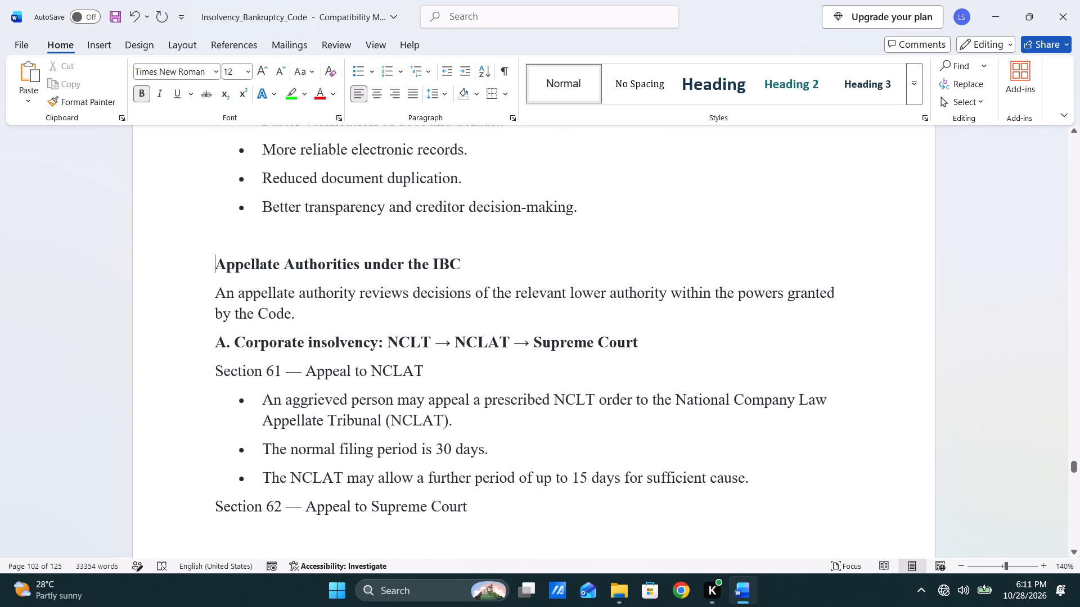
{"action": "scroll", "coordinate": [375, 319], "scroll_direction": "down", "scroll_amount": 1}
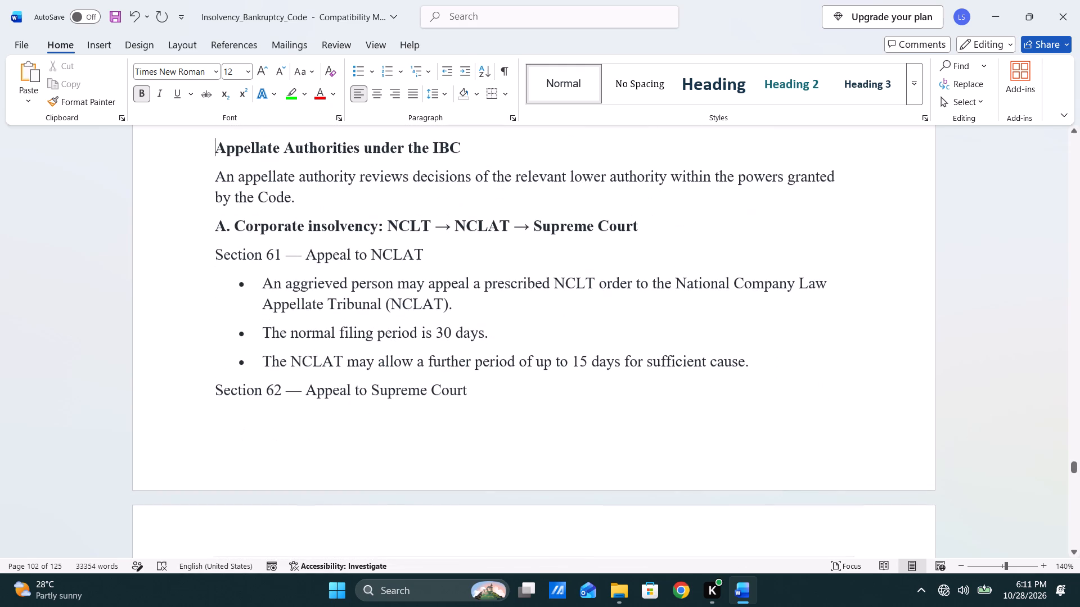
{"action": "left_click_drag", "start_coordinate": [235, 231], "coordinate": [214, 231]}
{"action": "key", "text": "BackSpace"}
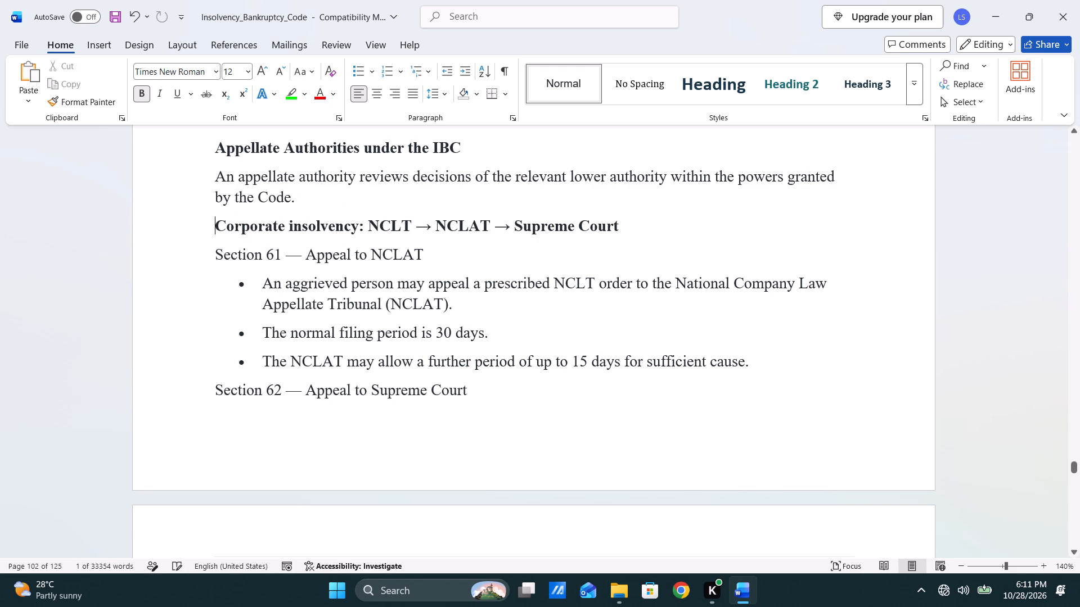
Make the "Section 62 — Appeal to Supreme Court" and "Section 61 — Appeal to NCLAT" lines bold.
{"action": "scroll", "coordinate": [381, 256], "scroll_direction": "down", "scroll_amount": 1}
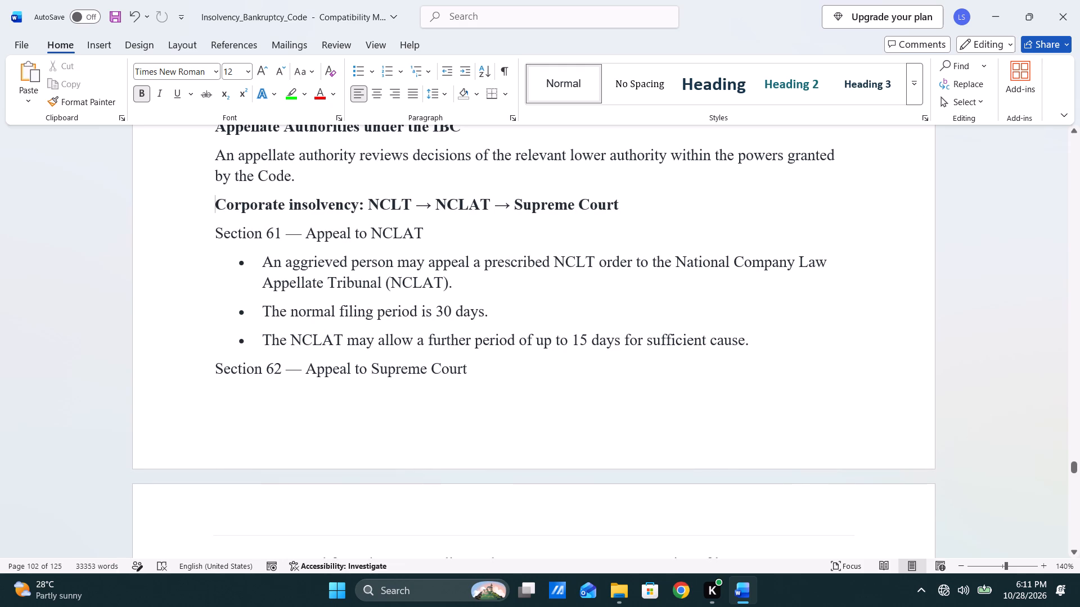
{"action": "scroll", "coordinate": [408, 278], "scroll_direction": "down", "scroll_amount": 1}
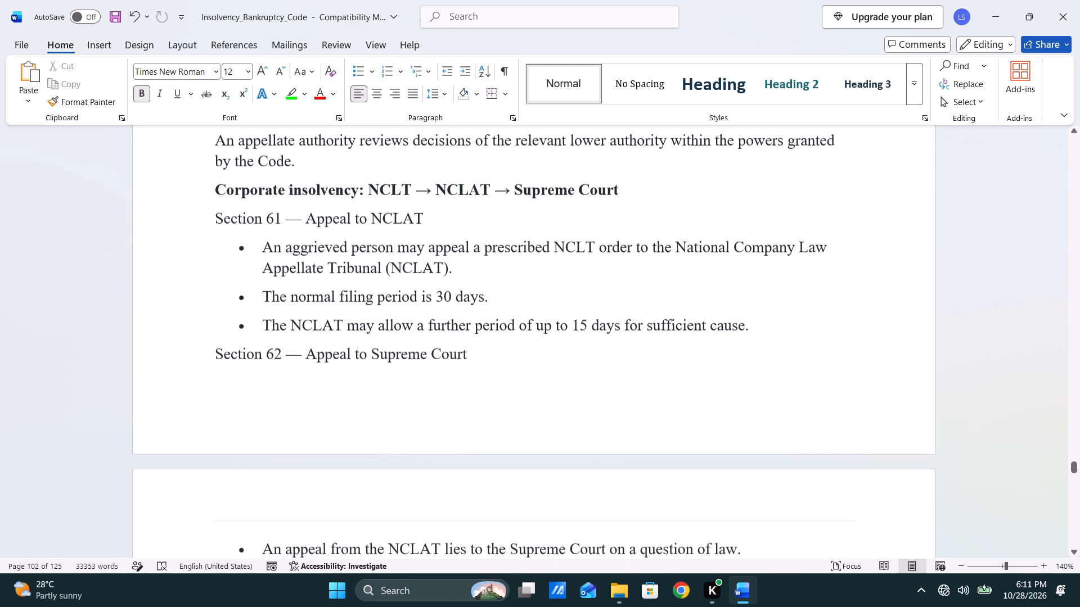
{"action": "scroll", "coordinate": [408, 278], "scroll_direction": "down", "scroll_amount": 2}
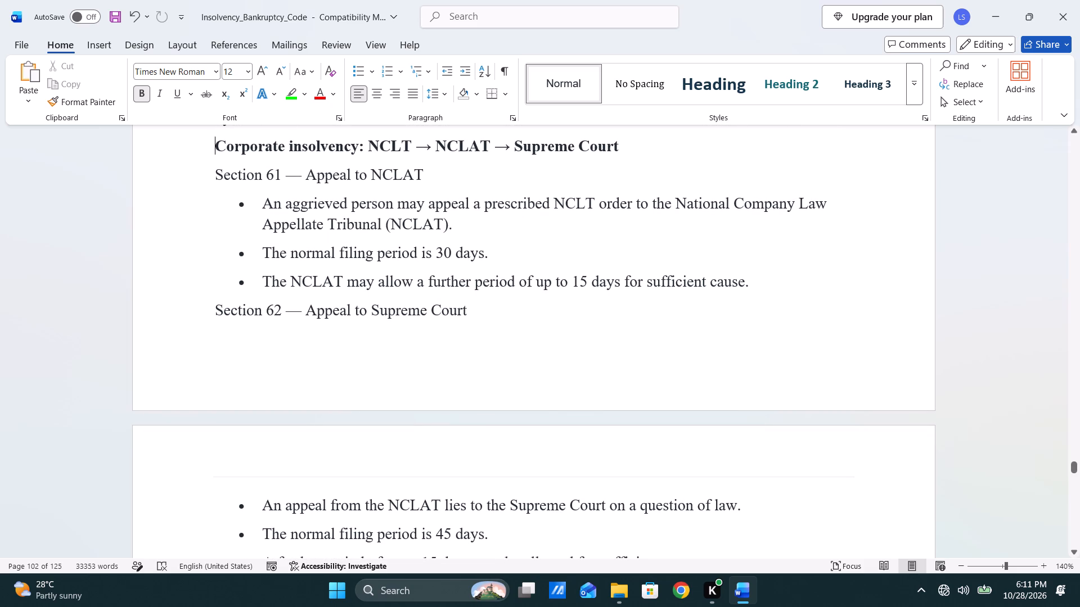
{"action": "scroll", "coordinate": [503, 286], "scroll_direction": "down", "scroll_amount": 1}
{"action": "scroll", "coordinate": [615, 249], "scroll_direction": "down", "scroll_amount": 1}
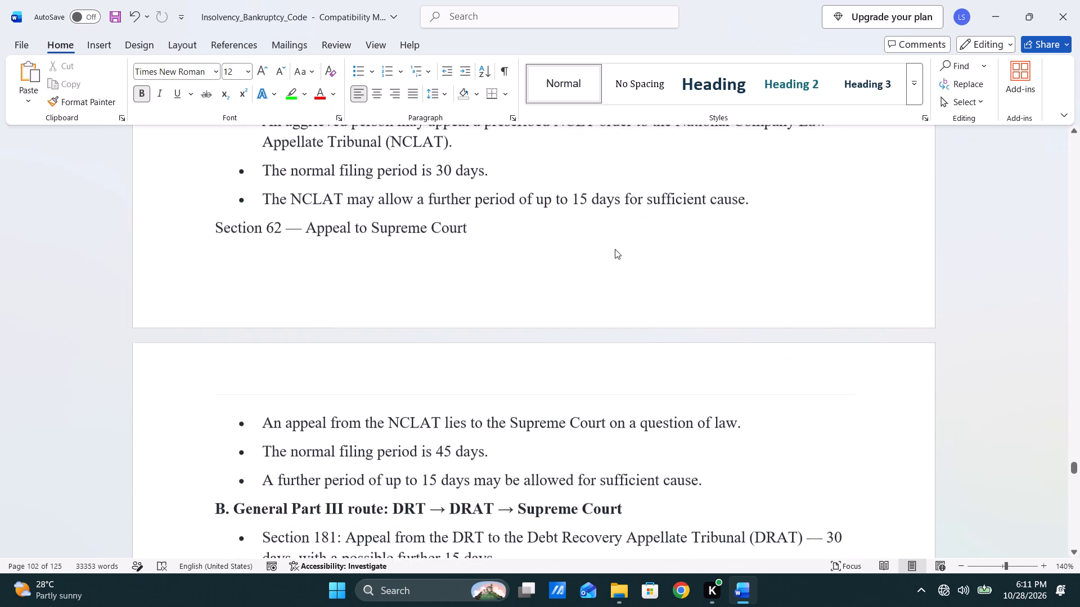
{"action": "scroll", "coordinate": [615, 249], "scroll_direction": "down", "scroll_amount": 1}
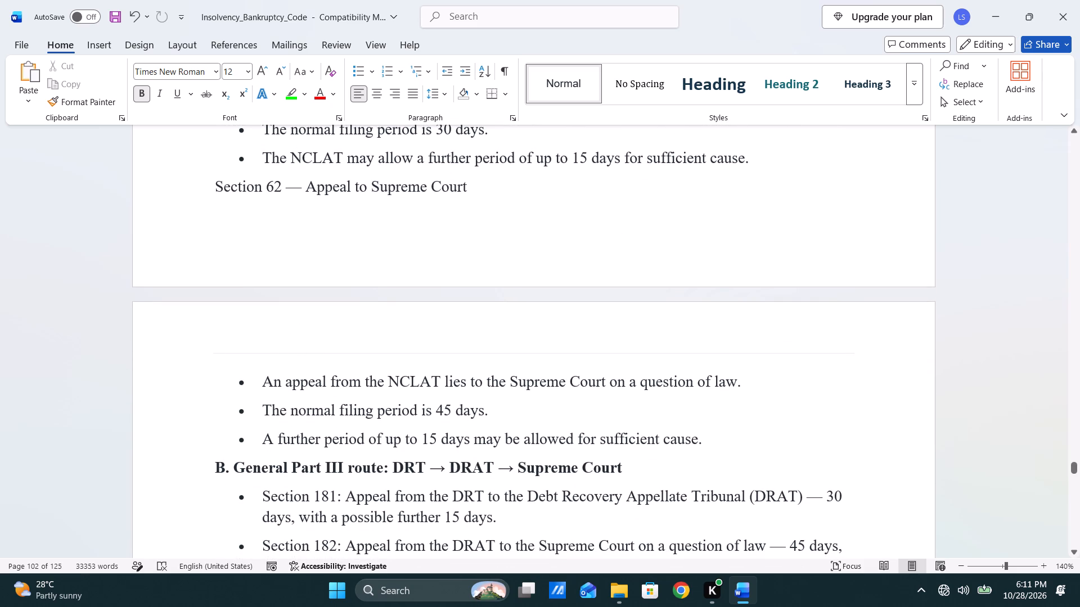
{"action": "left_click_drag", "start_coordinate": [213, 183], "coordinate": [471, 188]}
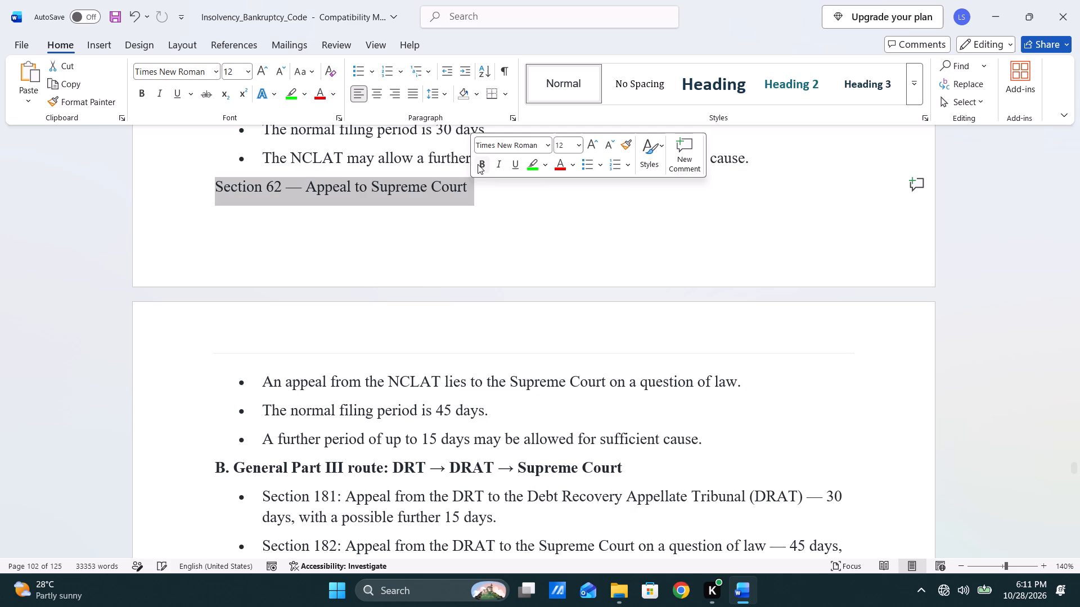
{"action": "left_click", "coordinate": [478, 164]}
{"action": "scroll", "coordinate": [435, 282], "scroll_direction": "up", "scroll_amount": 1}
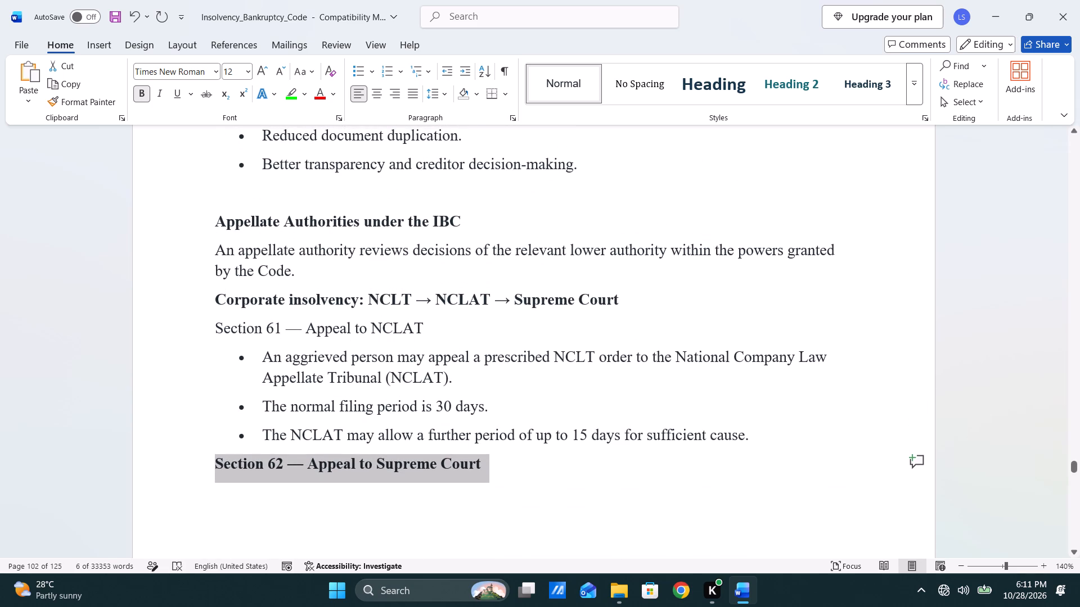
{"action": "left_click_drag", "start_coordinate": [210, 328], "coordinate": [437, 333]}
{"action": "left_click", "coordinate": [449, 310]}
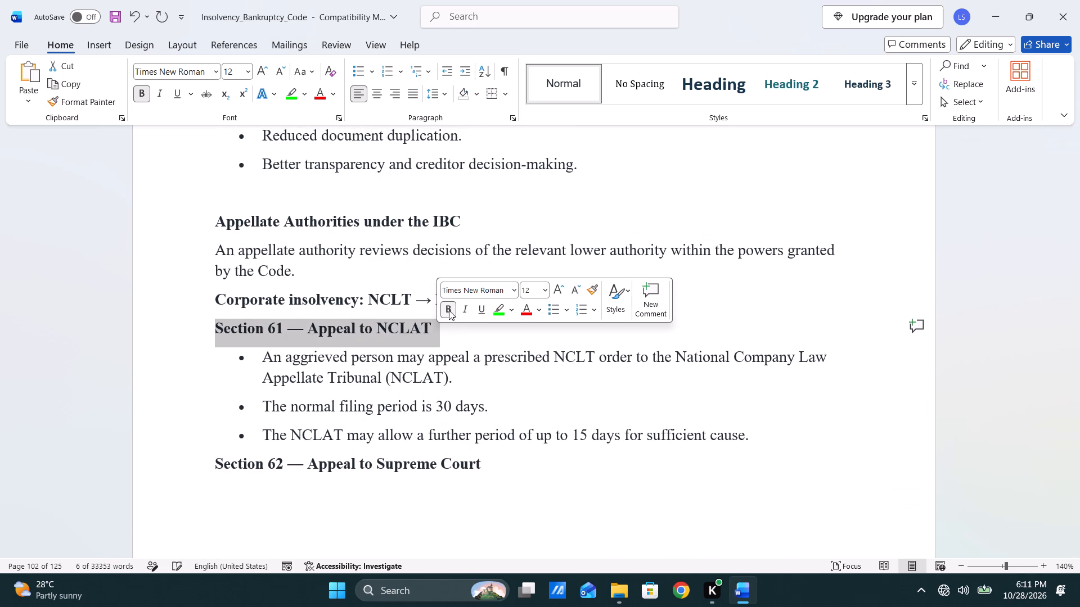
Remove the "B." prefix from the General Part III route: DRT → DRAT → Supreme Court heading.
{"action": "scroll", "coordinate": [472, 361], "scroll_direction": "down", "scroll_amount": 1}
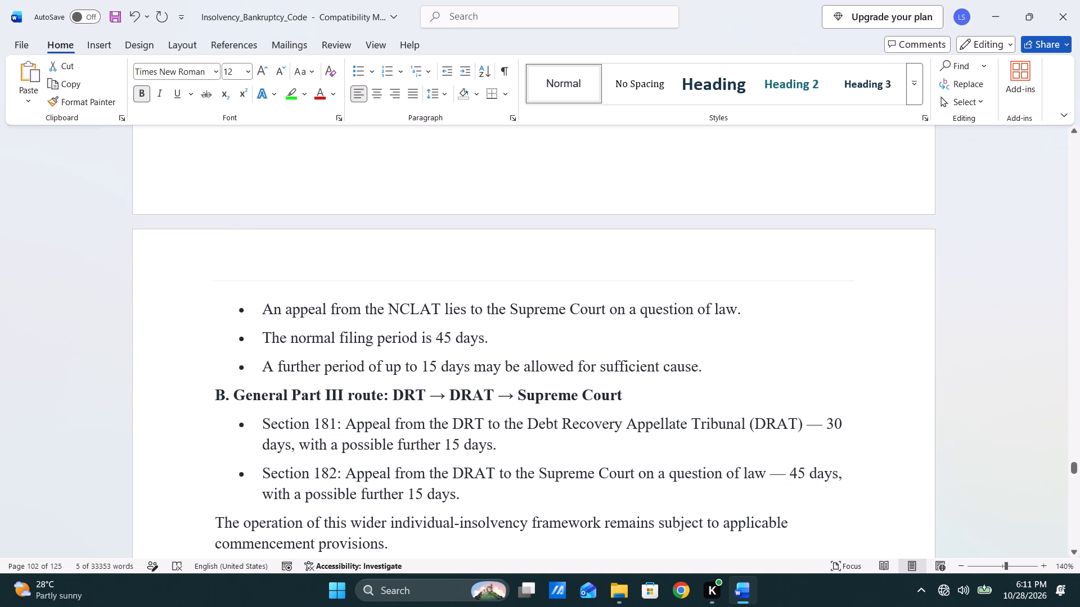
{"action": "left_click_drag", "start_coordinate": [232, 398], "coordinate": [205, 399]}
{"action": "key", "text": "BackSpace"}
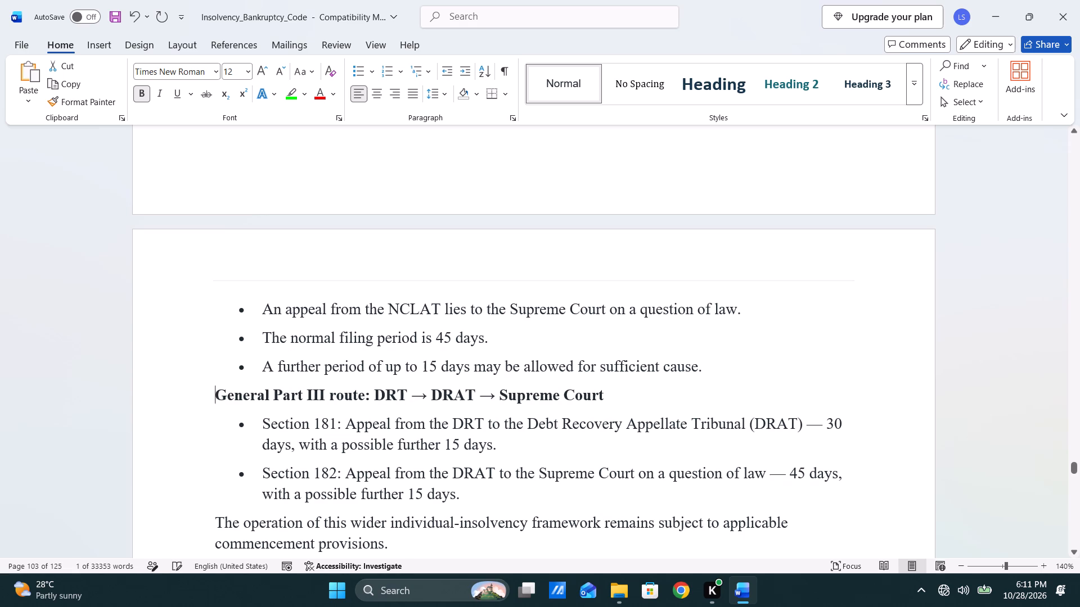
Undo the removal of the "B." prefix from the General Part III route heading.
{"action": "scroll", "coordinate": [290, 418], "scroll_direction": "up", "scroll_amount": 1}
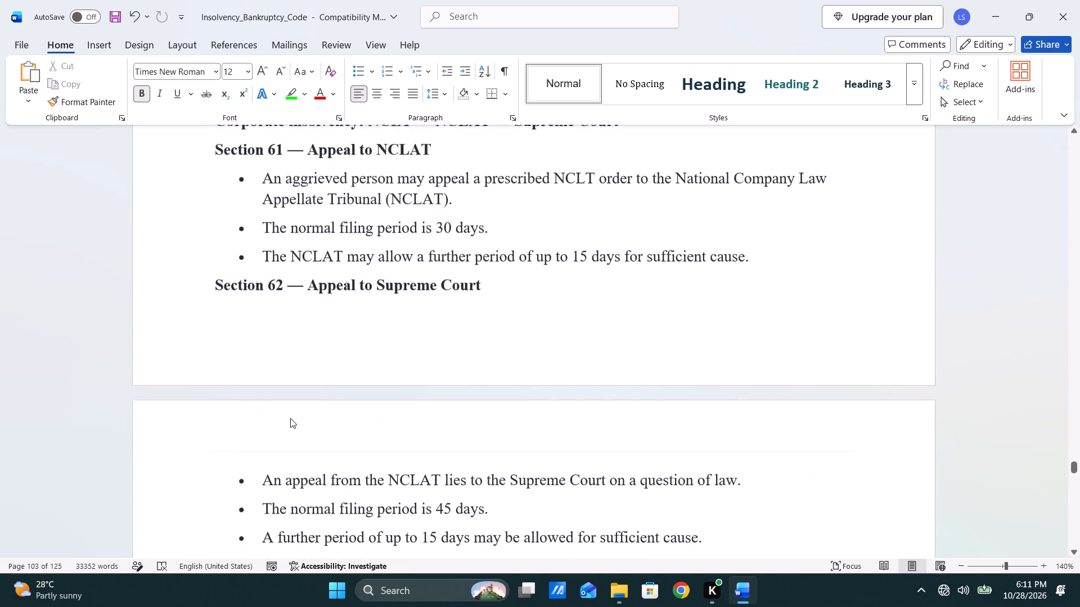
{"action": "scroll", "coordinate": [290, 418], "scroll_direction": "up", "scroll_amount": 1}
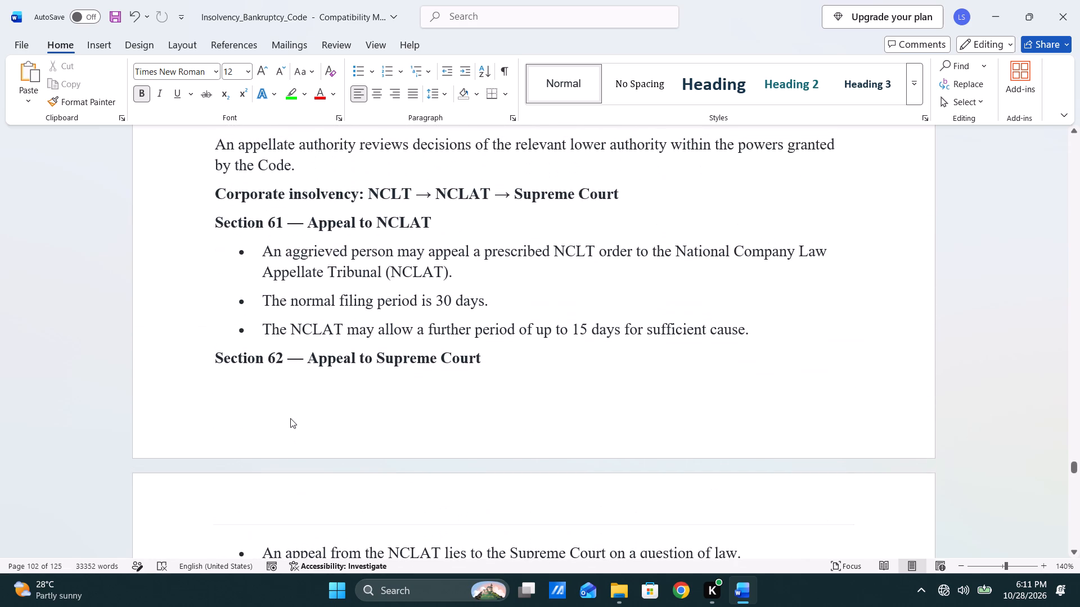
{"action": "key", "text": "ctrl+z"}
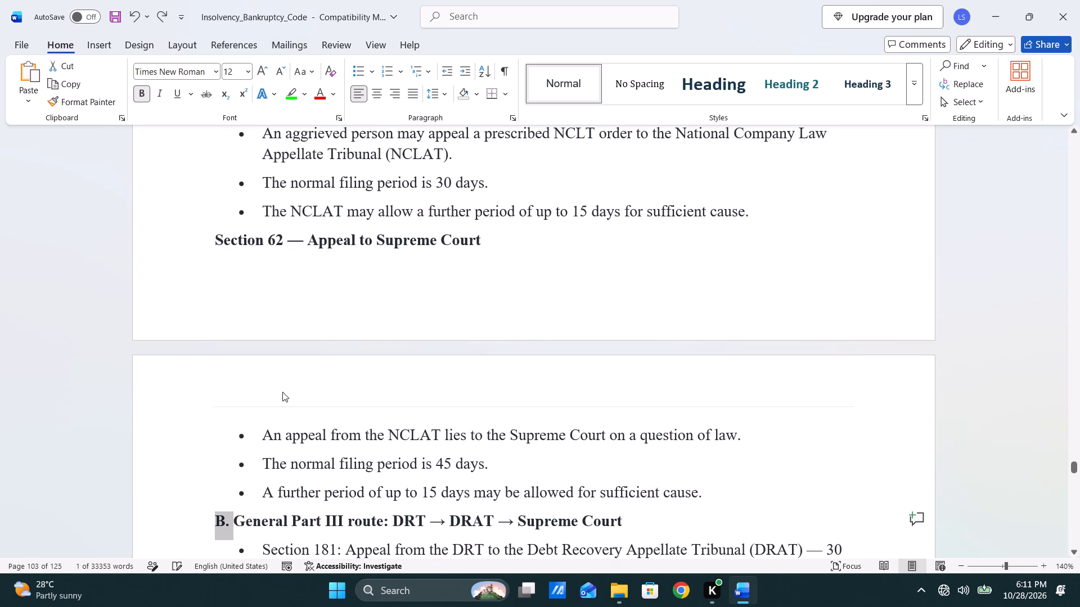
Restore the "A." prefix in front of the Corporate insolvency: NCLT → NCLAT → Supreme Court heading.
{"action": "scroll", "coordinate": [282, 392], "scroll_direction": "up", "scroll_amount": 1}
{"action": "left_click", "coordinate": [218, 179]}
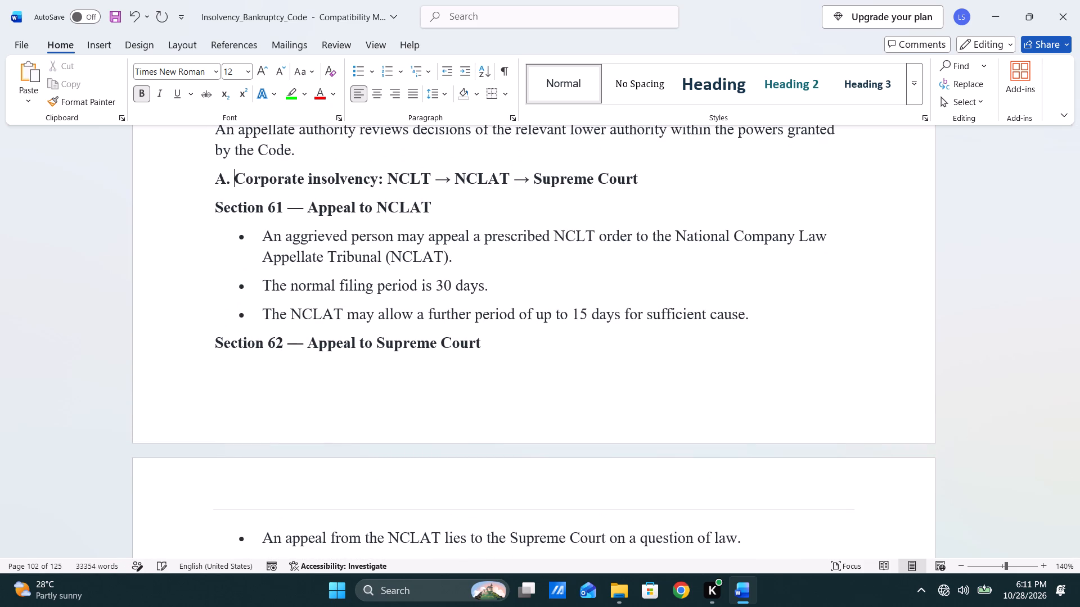
Review the notes from the appellate authorities section through the enforcement mechanism stages and important distinctions.
{"action": "scroll", "coordinate": [292, 235], "scroll_direction": "down", "scroll_amount": 1}
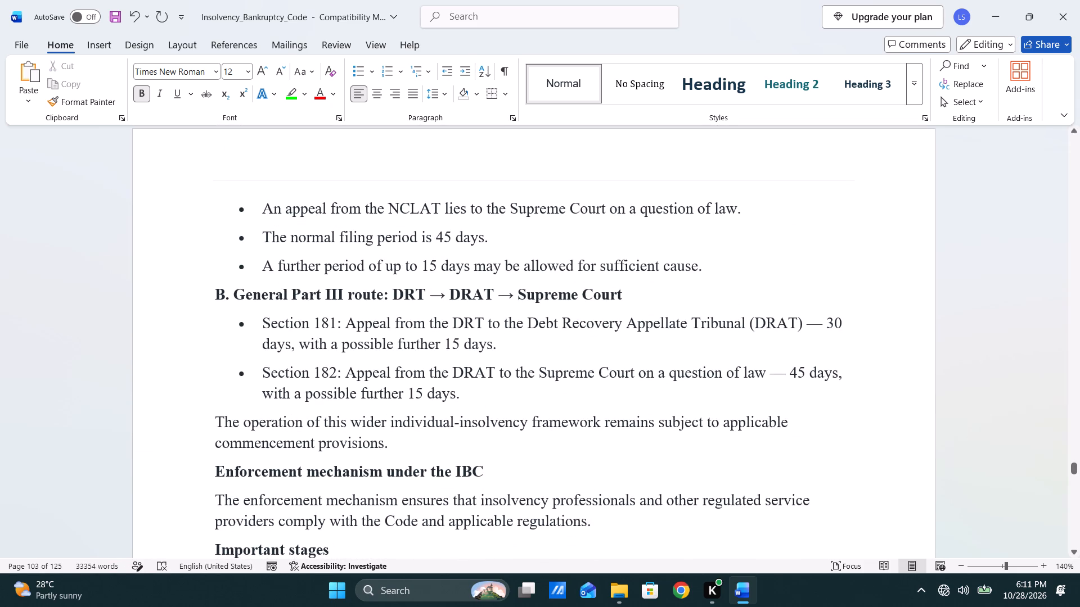
{"action": "scroll", "coordinate": [315, 346], "scroll_direction": "down", "scroll_amount": 1}
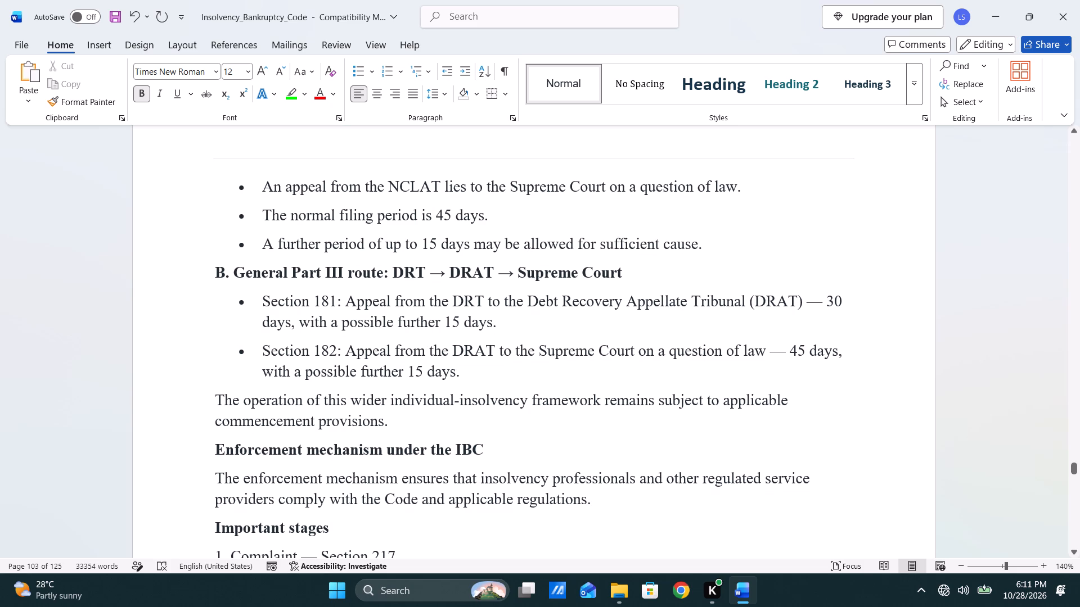
{"action": "scroll", "coordinate": [211, 454], "scroll_direction": "down", "scroll_amount": 1}
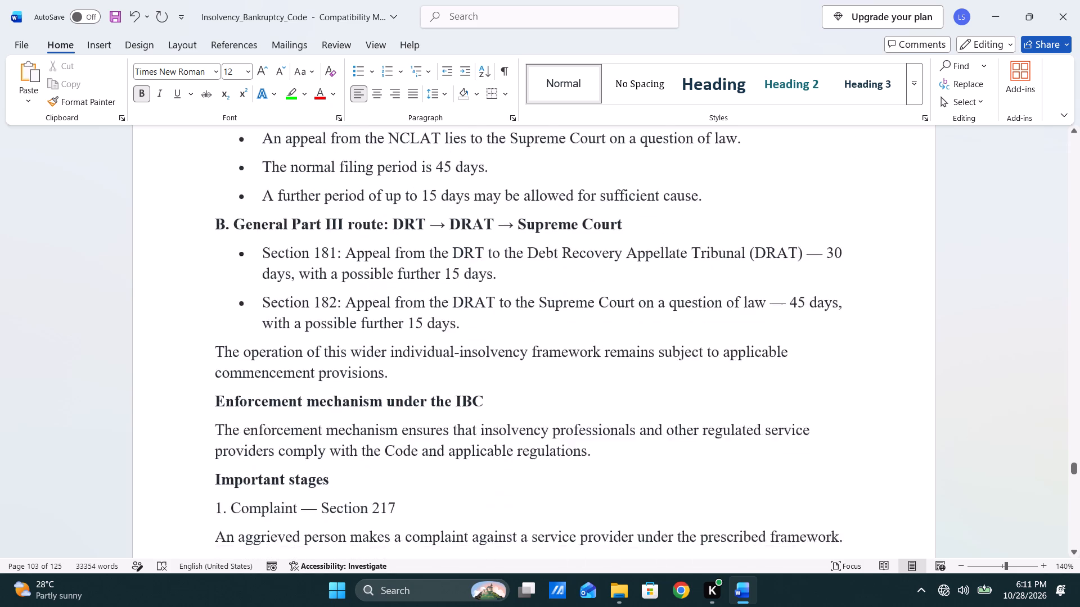
{"action": "scroll", "coordinate": [211, 454], "scroll_direction": "down", "scroll_amount": 1}
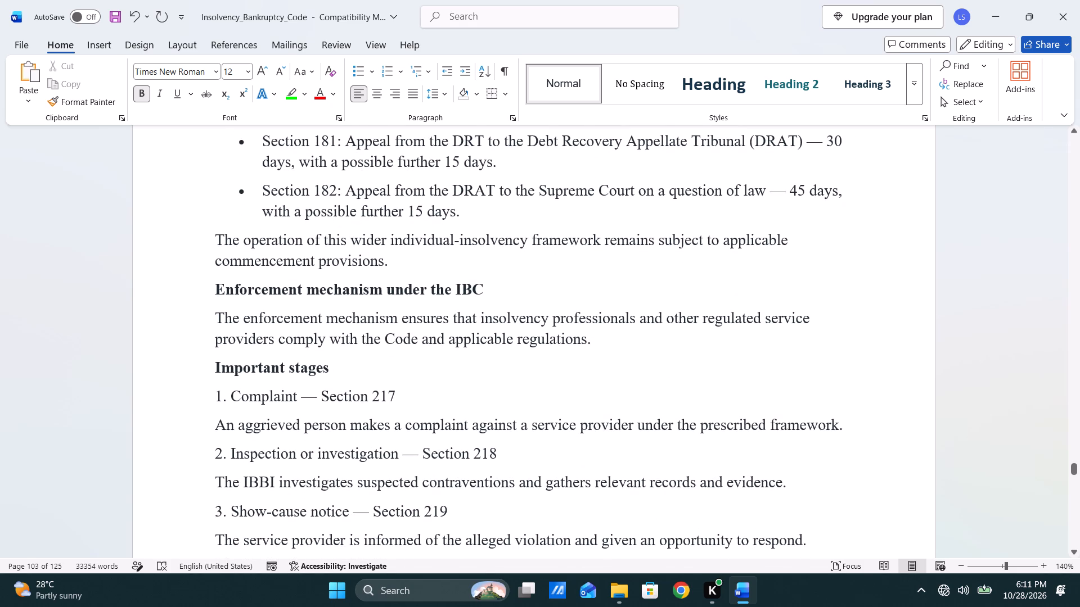
{"action": "scroll", "coordinate": [303, 435], "scroll_direction": "down", "scroll_amount": 1}
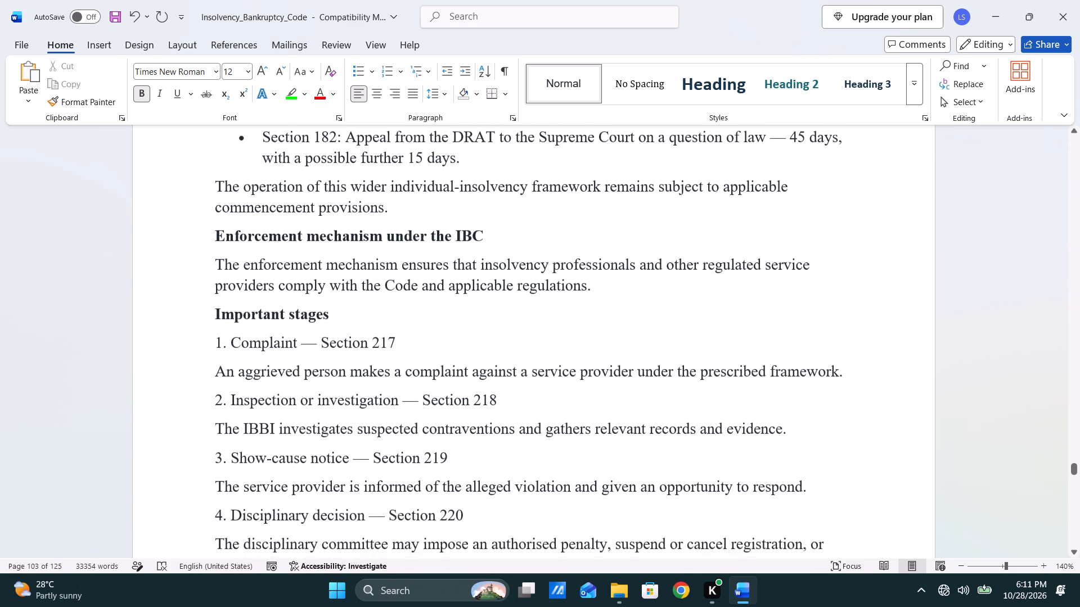
{"action": "scroll", "coordinate": [303, 435], "scroll_direction": "down", "scroll_amount": 1}
{"action": "scroll", "coordinate": [315, 378], "scroll_direction": "down", "scroll_amount": 2}
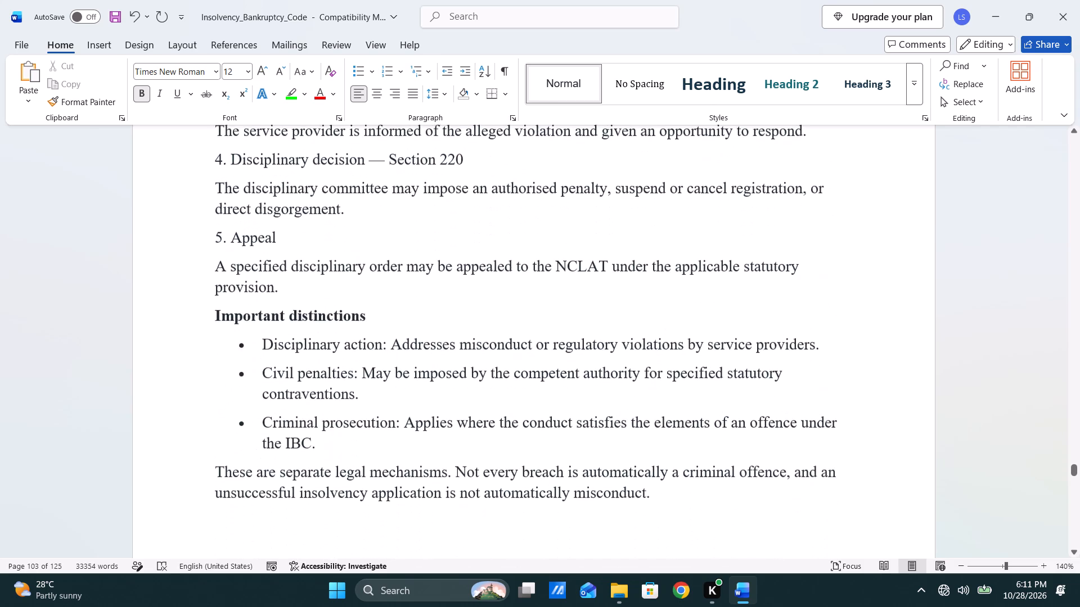
{"action": "scroll", "coordinate": [315, 378], "scroll_direction": "down", "scroll_amount": 2}
{"action": "scroll", "coordinate": [315, 378], "scroll_direction": "up", "scroll_amount": 1}
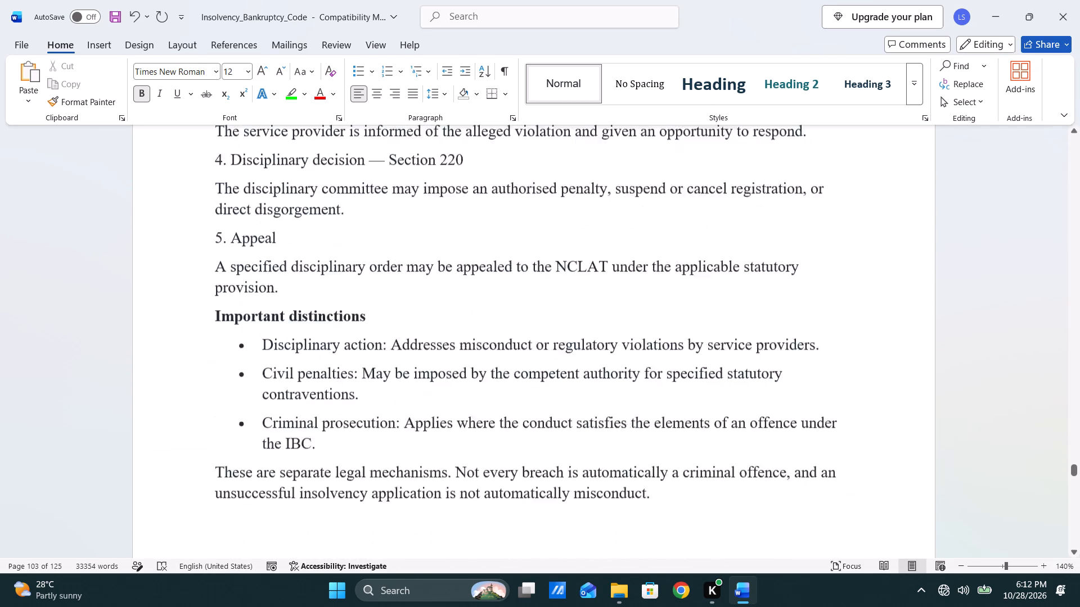
{"action": "scroll", "coordinate": [315, 378], "scroll_direction": "up", "scroll_amount": 2}
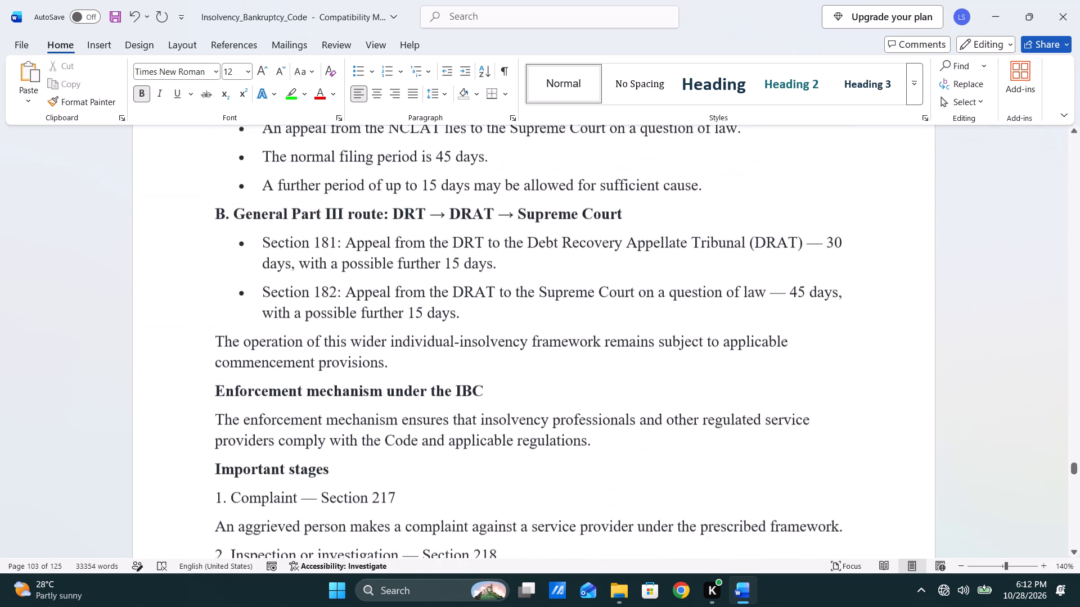
{"action": "scroll", "coordinate": [315, 378], "scroll_direction": "up", "scroll_amount": 2}
Insert a blank line above the "Enforcement mechanism under the IBC" heading.
{"action": "scroll", "coordinate": [315, 378], "scroll_direction": "down", "scroll_amount": 2}
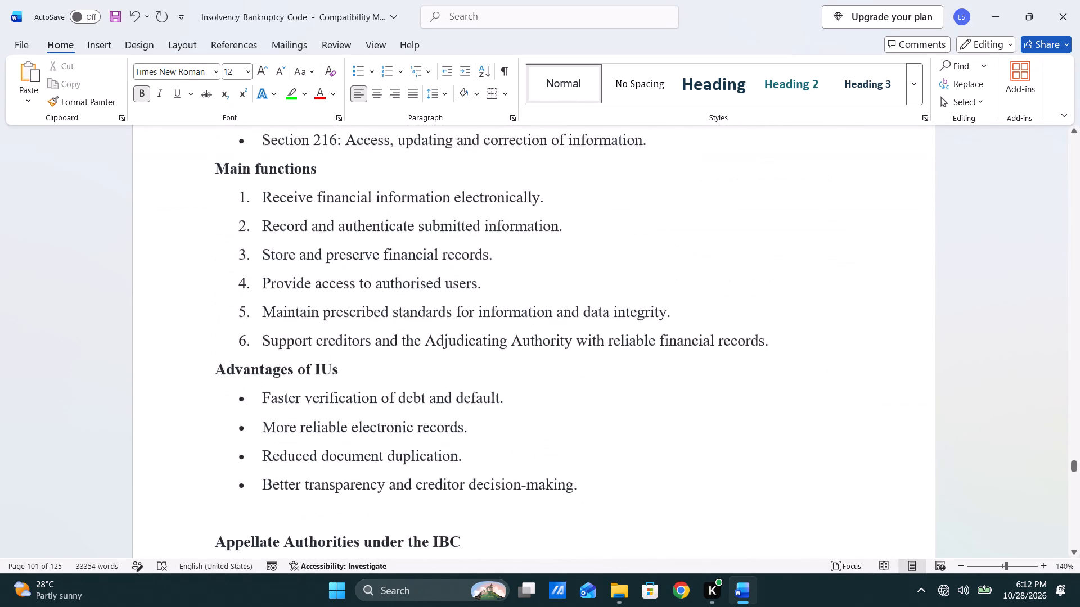
{"action": "scroll", "coordinate": [315, 378], "scroll_direction": "down", "scroll_amount": 6}
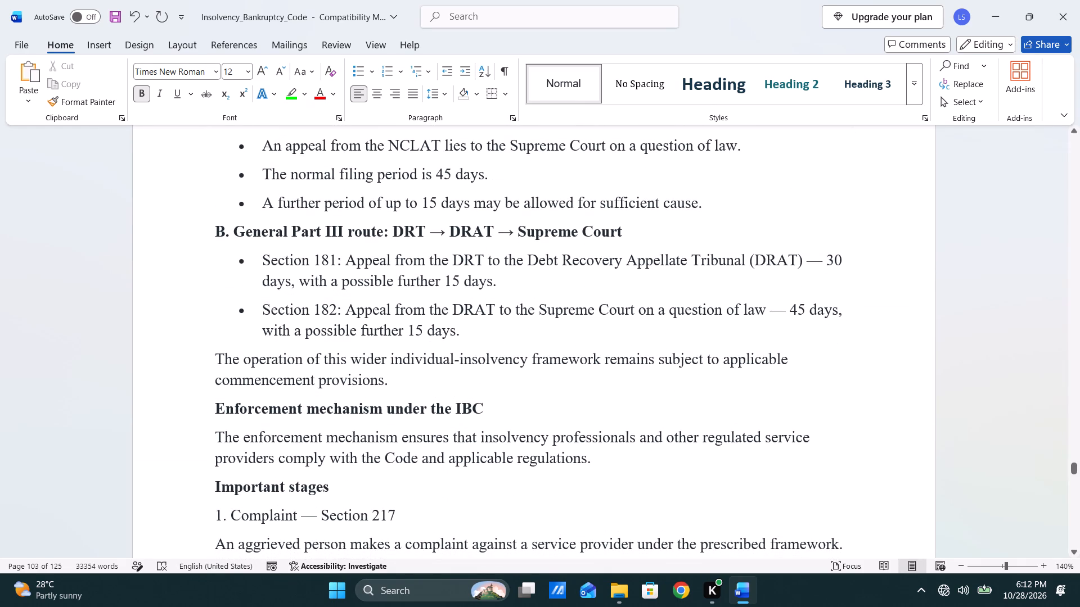
{"action": "scroll", "coordinate": [454, 372], "scroll_direction": "down", "scroll_amount": 1}
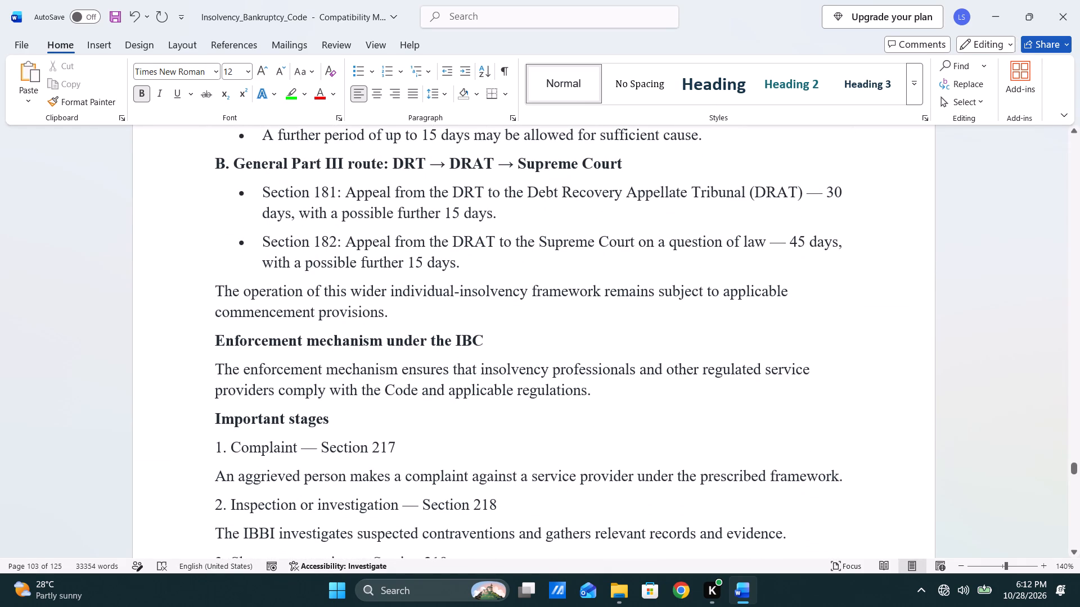
{"action": "left_click", "coordinate": [209, 345]}
{"action": "key", "text": "Return"}
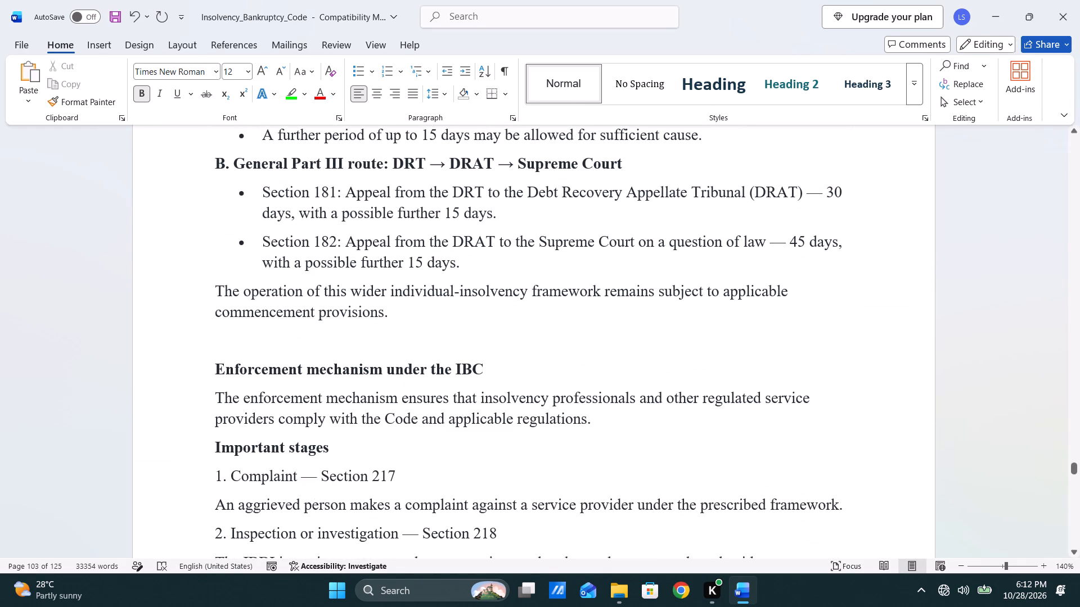
Turn "1. Complaint — Section 217" into an unnumbered bold label ending in a colon, with its description on the same line.
{"action": "scroll", "coordinate": [370, 363], "scroll_direction": "down", "scroll_amount": 1}
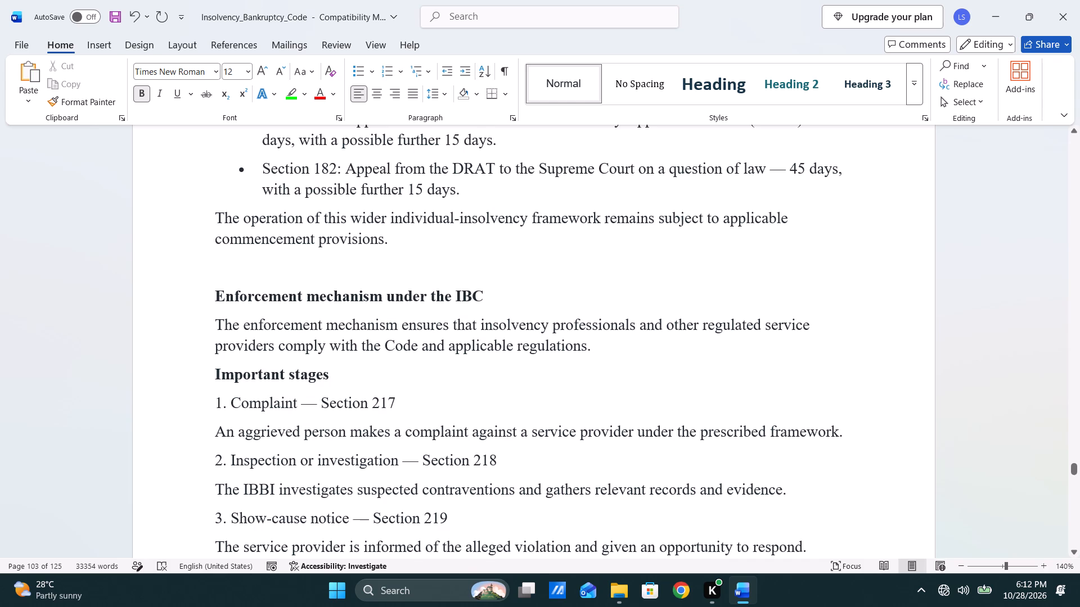
{"action": "scroll", "coordinate": [626, 325], "scroll_direction": "down", "scroll_amount": 1}
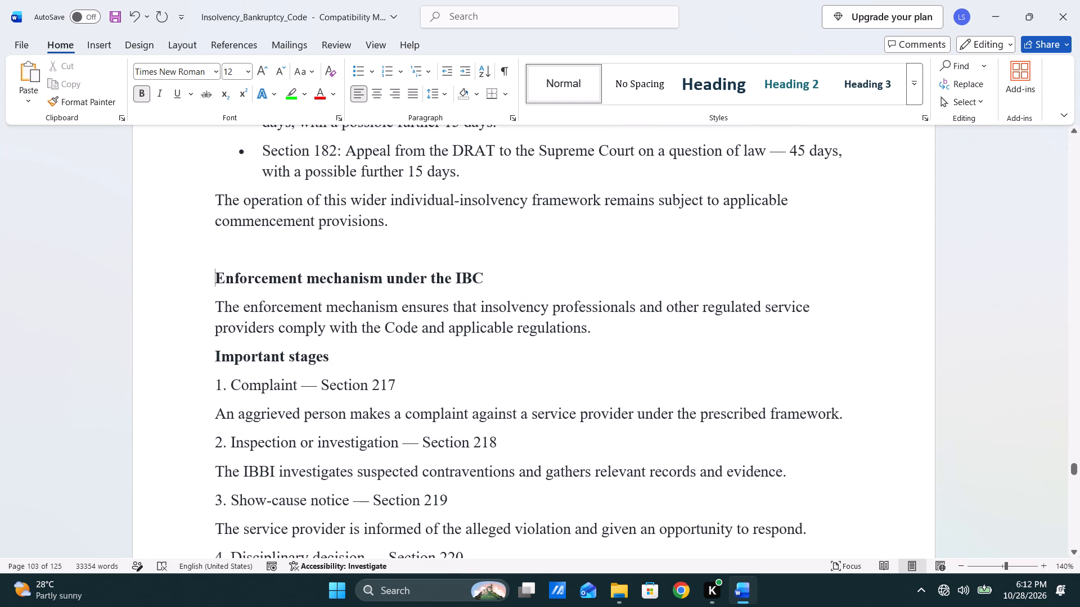
{"action": "scroll", "coordinate": [465, 360], "scroll_direction": "down", "scroll_amount": 1}
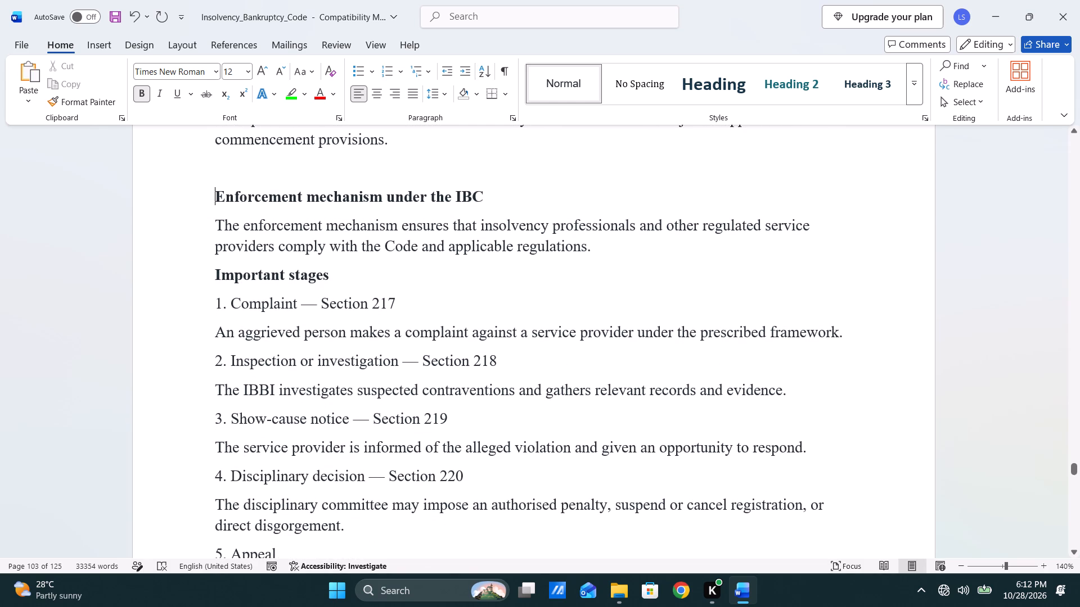
{"action": "left_click", "coordinate": [216, 331]}
{"action": "key", "text": "BackSpace"}
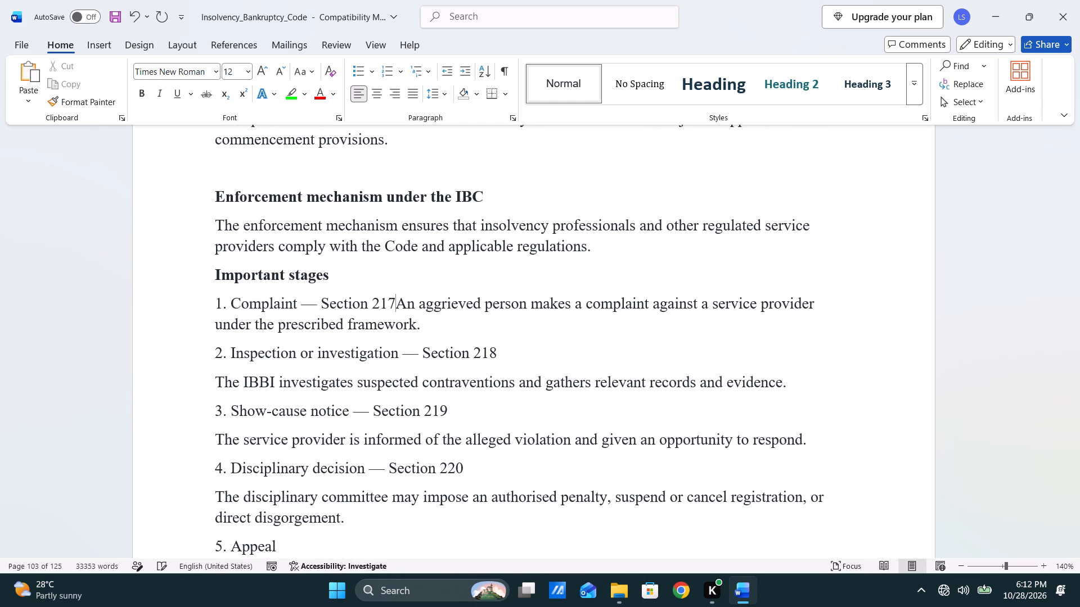
{"action": "type", "text": ":"}
{"action": "key", "text": "space"}
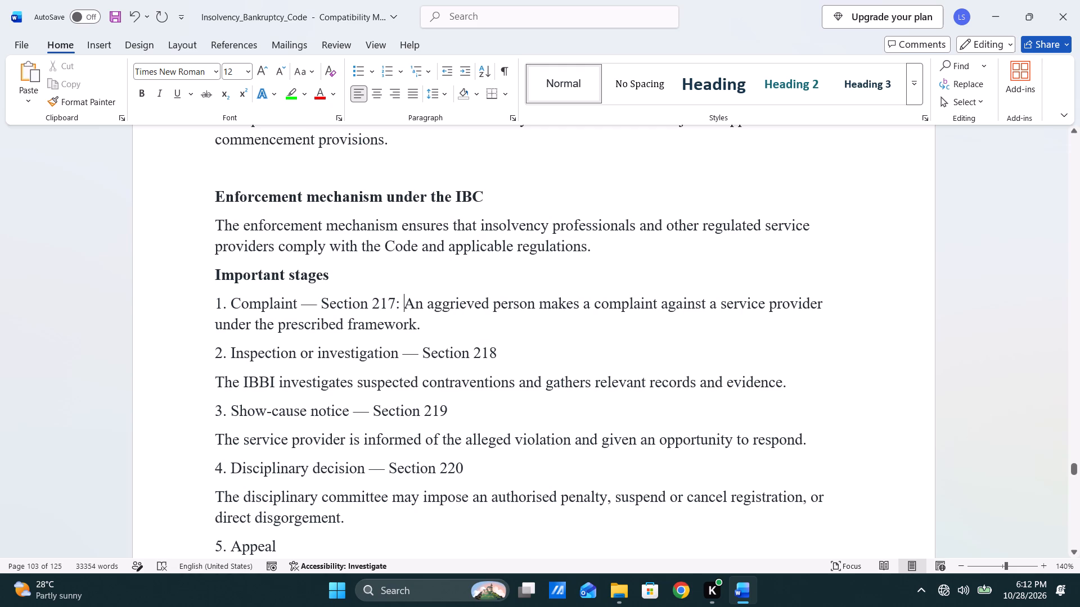
{"action": "left_click_drag", "start_coordinate": [229, 302], "coordinate": [211, 304]}
{"action": "key", "text": "BackSpace"}
{"action": "left_click_drag", "start_coordinate": [211, 304], "coordinate": [345, 298]}
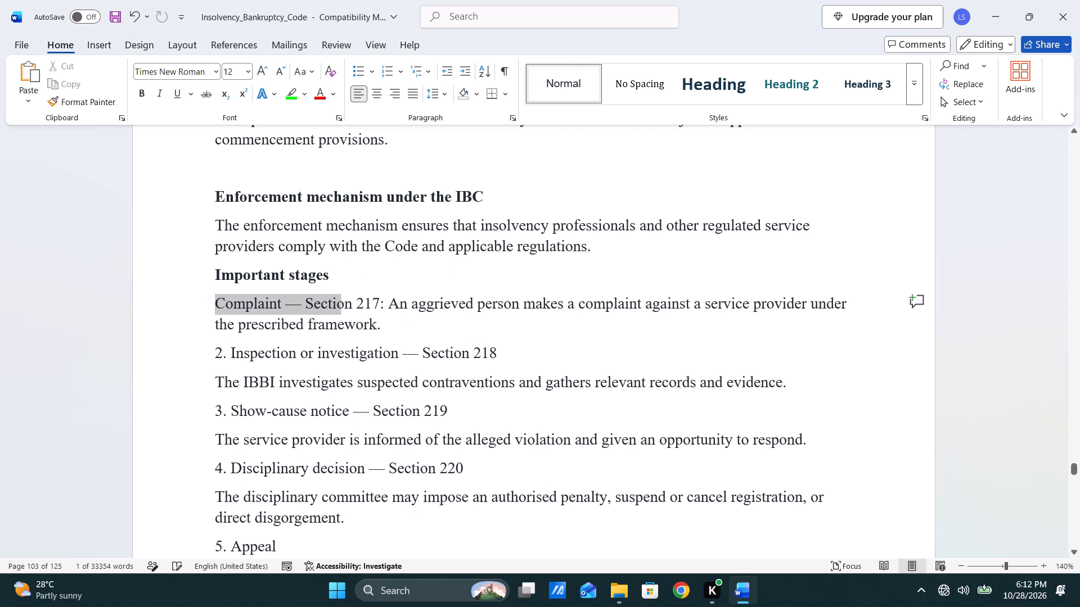
{"action": "left_click_drag", "start_coordinate": [345, 298], "coordinate": [384, 303]}
{"action": "left_click", "coordinate": [397, 278]}
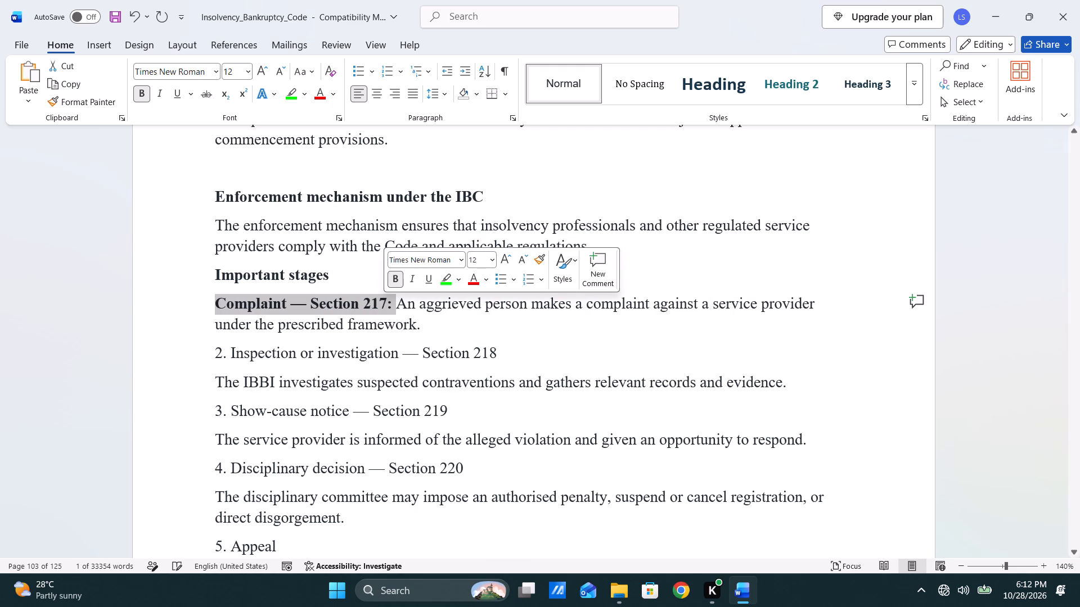
Turn "2. Inspection or investigation — Section 218" into an unnumbered bold label ending in a colon, with its description on the same line.
{"action": "left_click_drag", "start_coordinate": [232, 356], "coordinate": [201, 356]}
{"action": "key", "text": "BackSpace"}
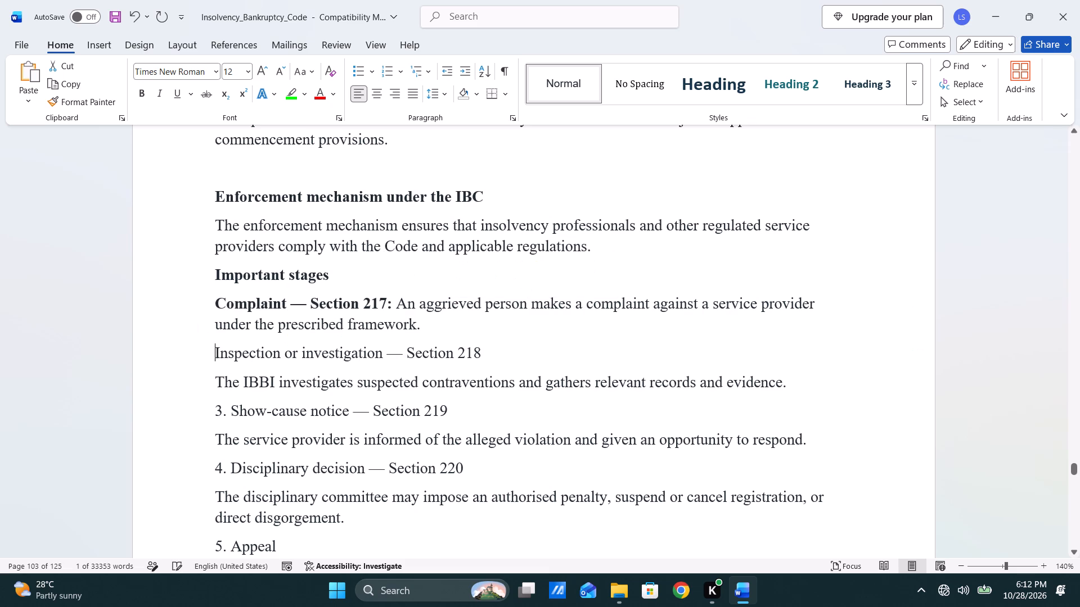
{"action": "key", "text": "Down"}
{"action": "key", "text": "BackSpace"}
{"action": "type", "text": ":"}
{"action": "key", "text": "space"}
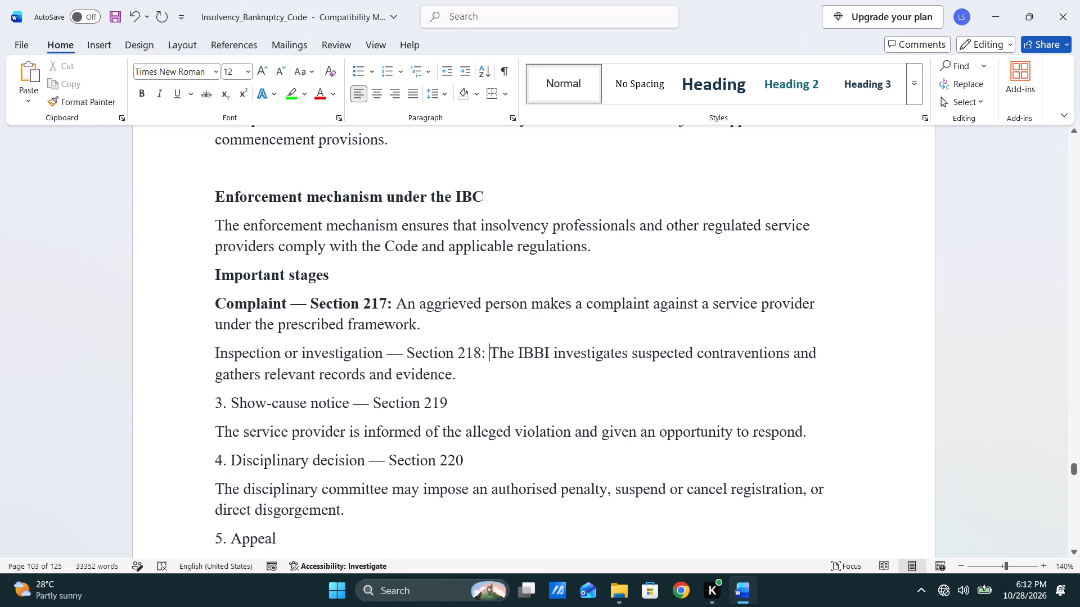
{"action": "left_click_drag", "start_coordinate": [211, 349], "coordinate": [471, 355]}
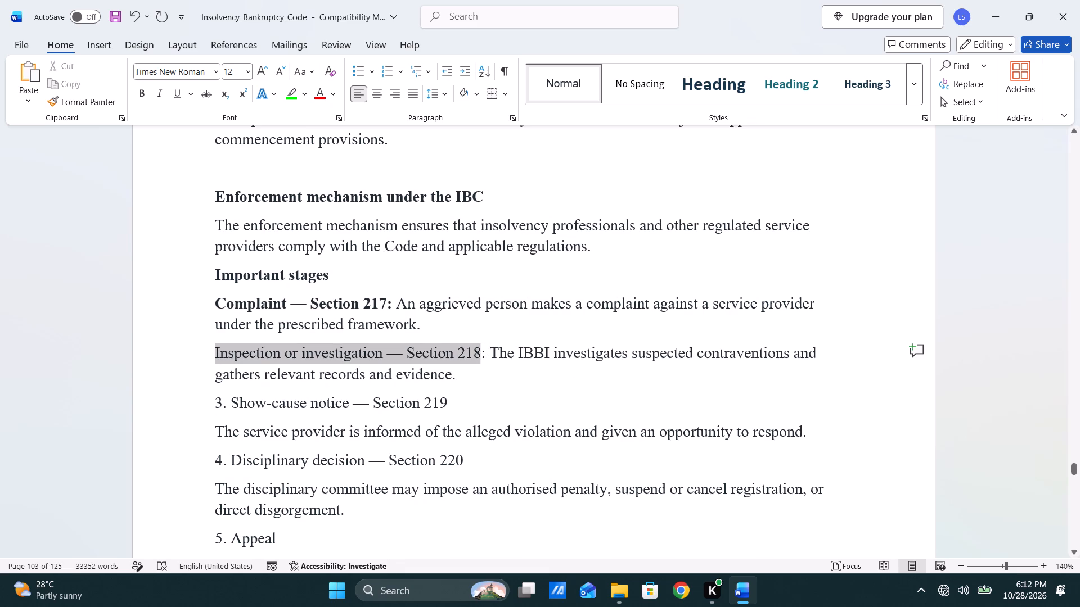
{"action": "left_click_drag", "start_coordinate": [471, 355], "coordinate": [487, 355]}
{"action": "left_click", "coordinate": [493, 335]}
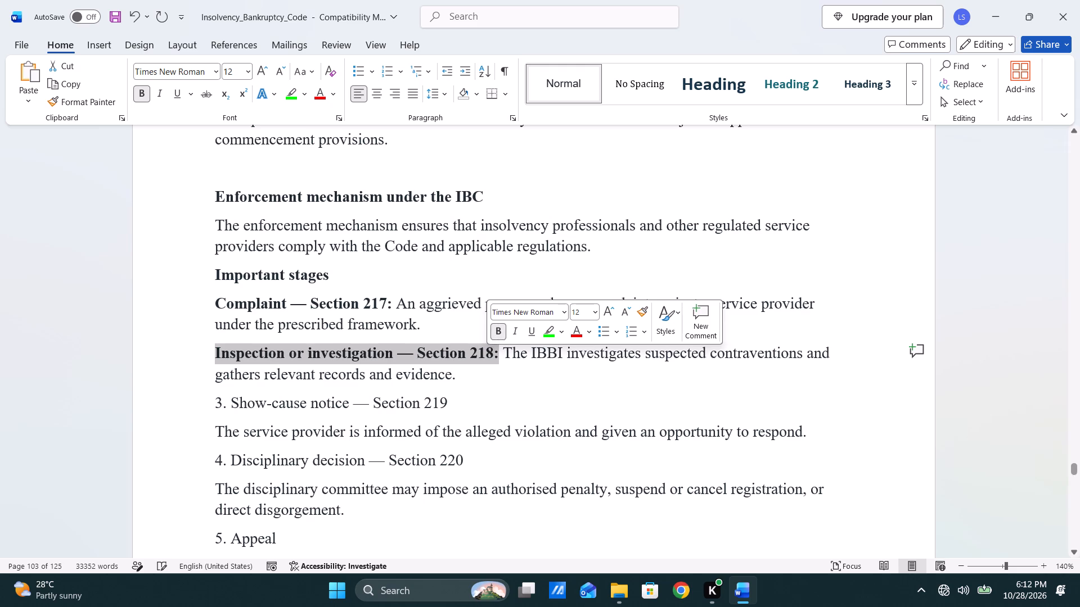
Turn "3. Show-cause notice — Section 219" into an unnumbered bold label ending in a colon, with its description on the same line.
{"action": "scroll", "coordinate": [388, 403], "scroll_direction": "down", "scroll_amount": 1}
{"action": "left_click_drag", "start_coordinate": [207, 296], "coordinate": [278, 285]}
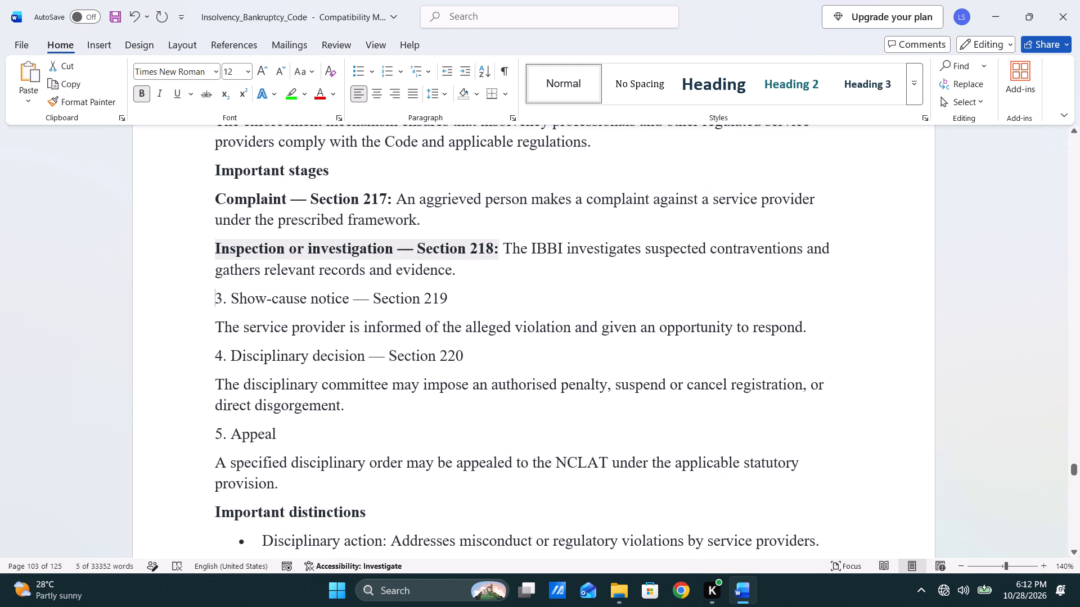
{"action": "left_click_drag", "start_coordinate": [278, 285], "coordinate": [460, 297]}
{"action": "left_click", "coordinate": [467, 275]}
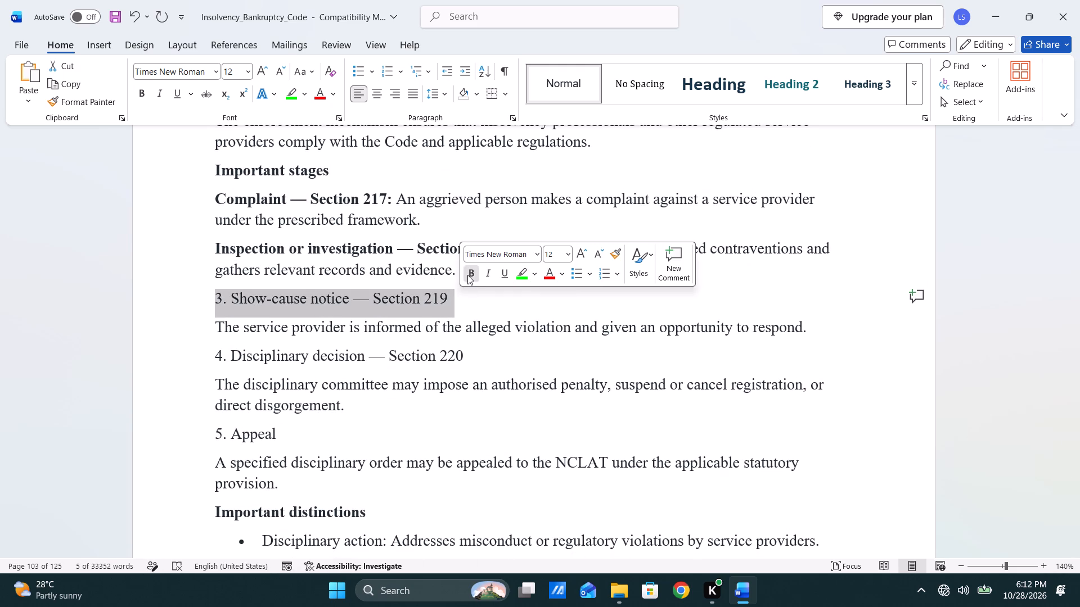
{"action": "left_click", "coordinate": [233, 301]}
{"action": "key", "text": "BackSpace"}
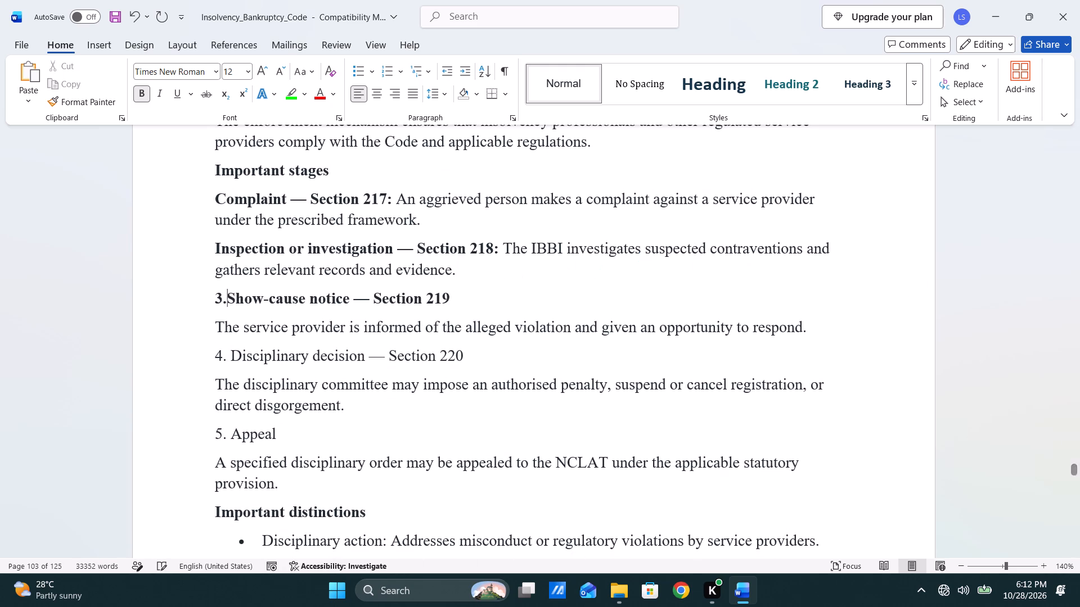
{"action": "key", "text": "BackSpace"}
{"action": "key", "text": "BackSpace"}
{"action": "key", "text": "Down"}
{"action": "key", "text": "BackSpace"}
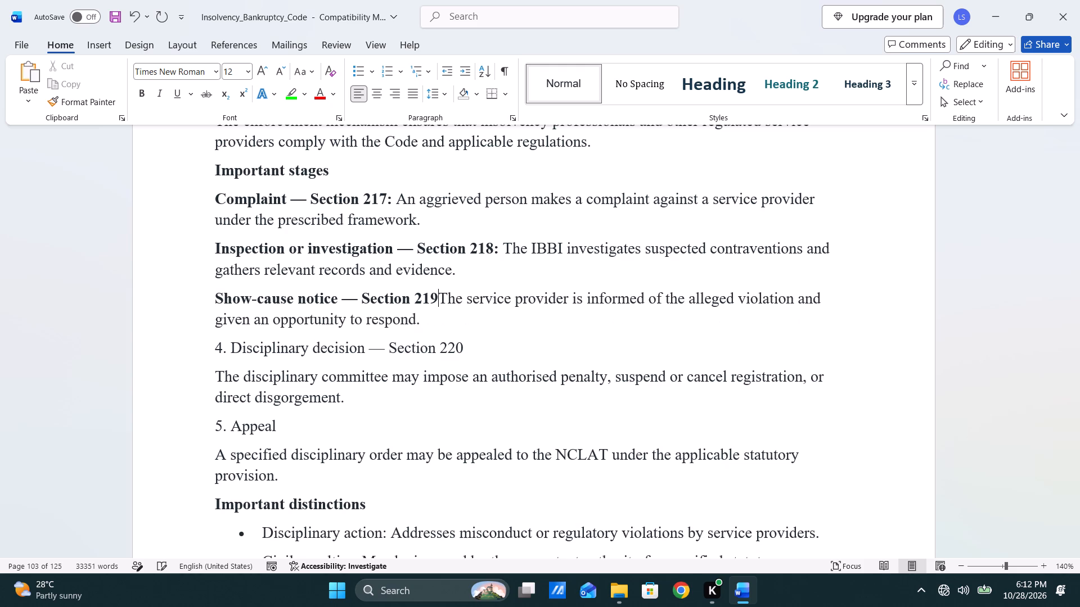
{"action": "type", "text": ":"}
{"action": "key", "text": "space"}
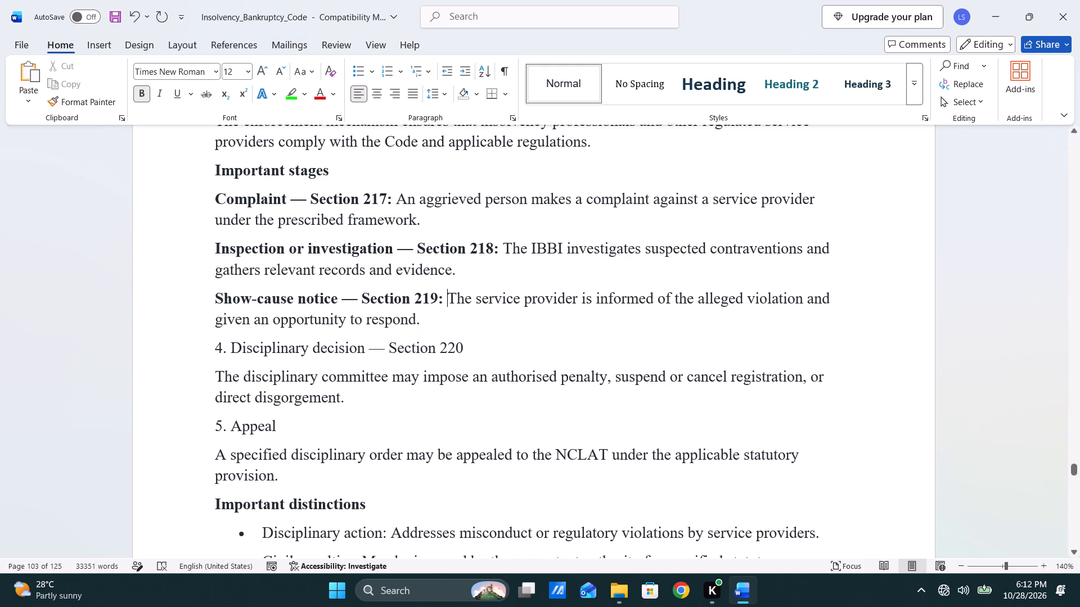
Turn "4. Disciplinary decision — Section 220" into an unnumbered bold label ending in a colon, with its description on the same line.
{"action": "scroll", "coordinate": [291, 350], "scroll_direction": "down", "scroll_amount": 1}
{"action": "left_click_drag", "start_coordinate": [232, 326], "coordinate": [207, 329]}
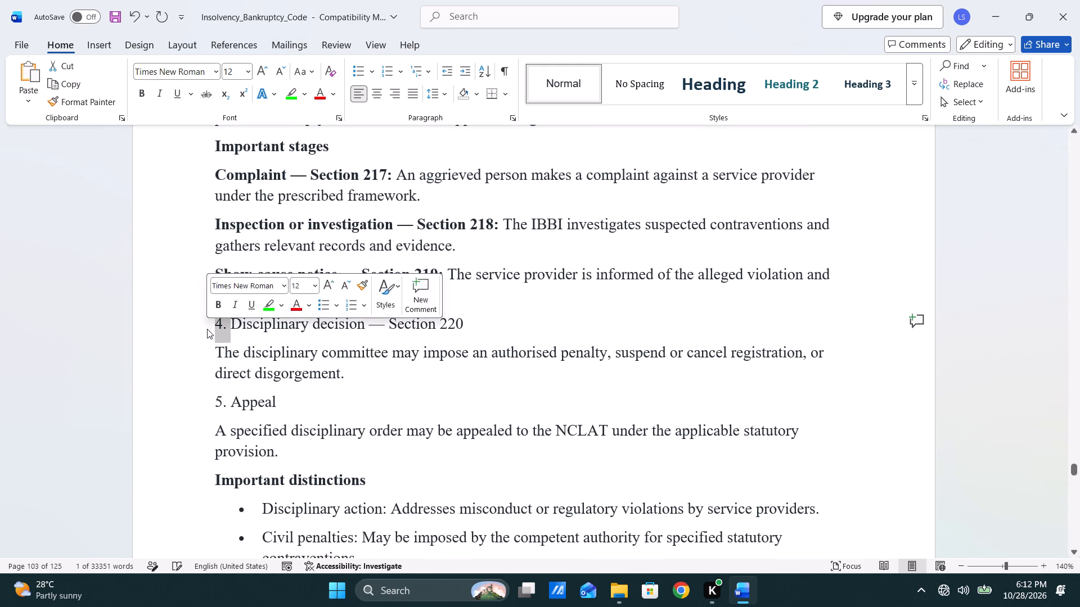
{"action": "key", "text": "BackSpace"}
{"action": "left_click_drag", "start_coordinate": [207, 329], "coordinate": [462, 321]}
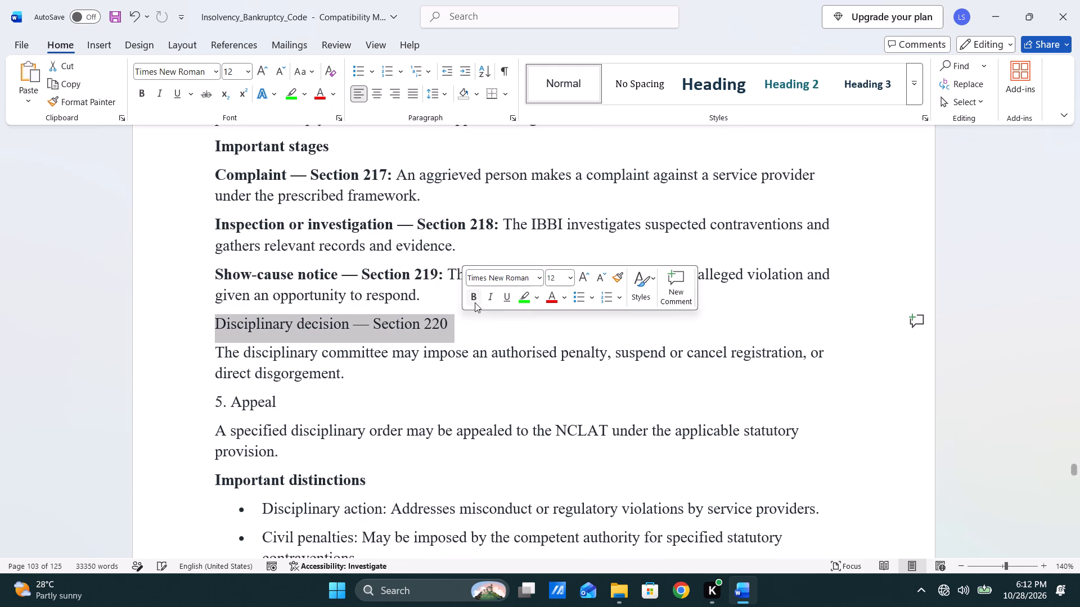
{"action": "left_click", "coordinate": [475, 301]}
{"action": "key", "text": "Right"}
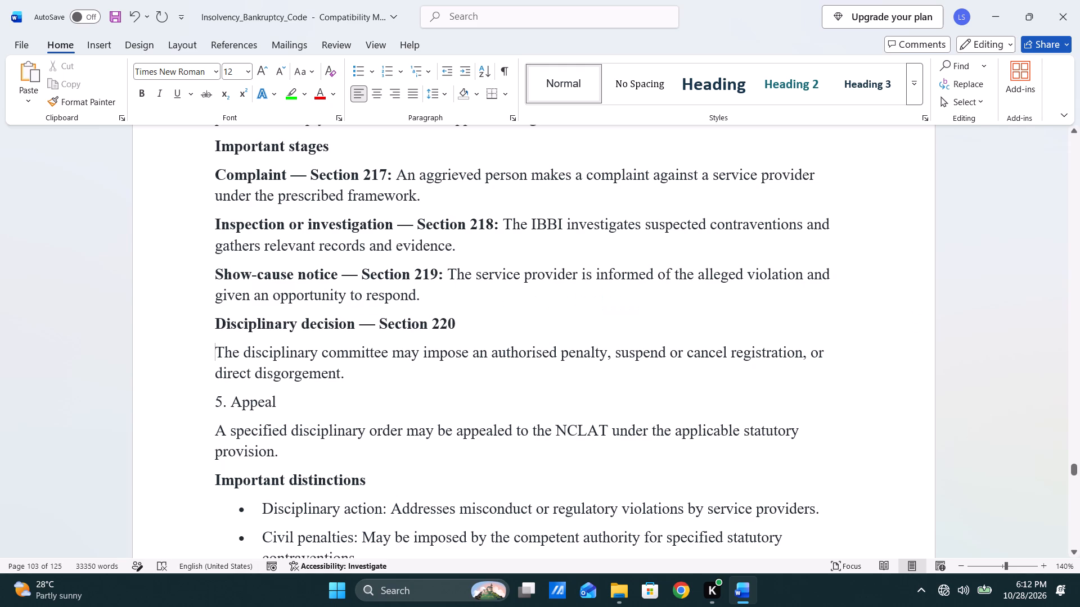
{"action": "key", "text": "BackSpace"}
{"action": "type", "text": ":"}
{"action": "key", "text": "space"}
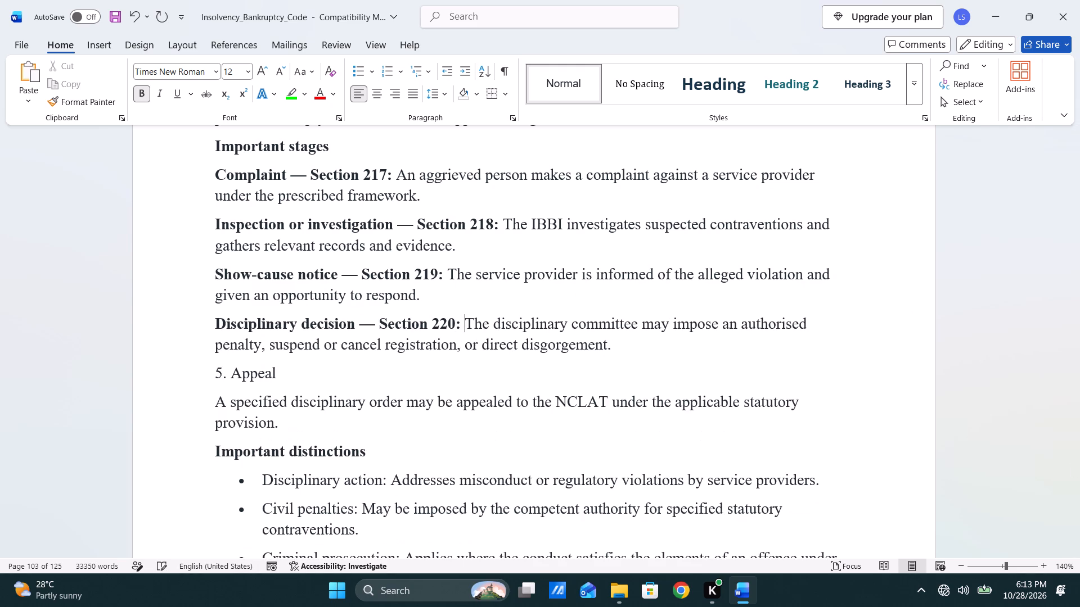
Turn "5. Appeal" into an unnumbered bold label ending in a colon, with its description on the same line.
{"action": "left_click_drag", "start_coordinate": [231, 376], "coordinate": [209, 376]}
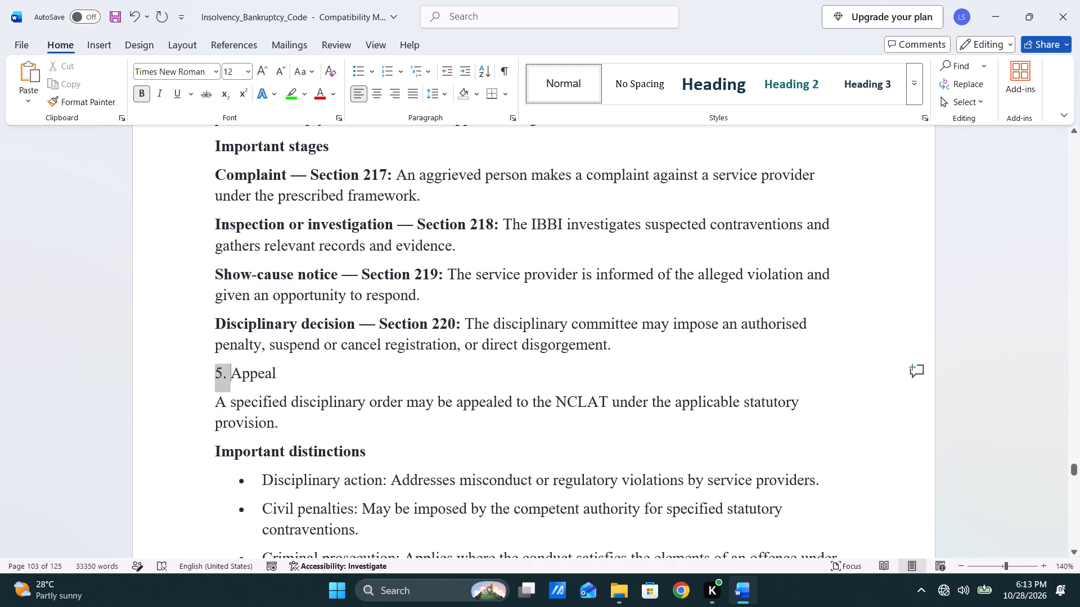
{"action": "left_click_drag", "start_coordinate": [209, 376], "coordinate": [207, 376]}
{"action": "key", "text": "BackSpace"}
{"action": "left_click_drag", "start_coordinate": [207, 376], "coordinate": [282, 372]}
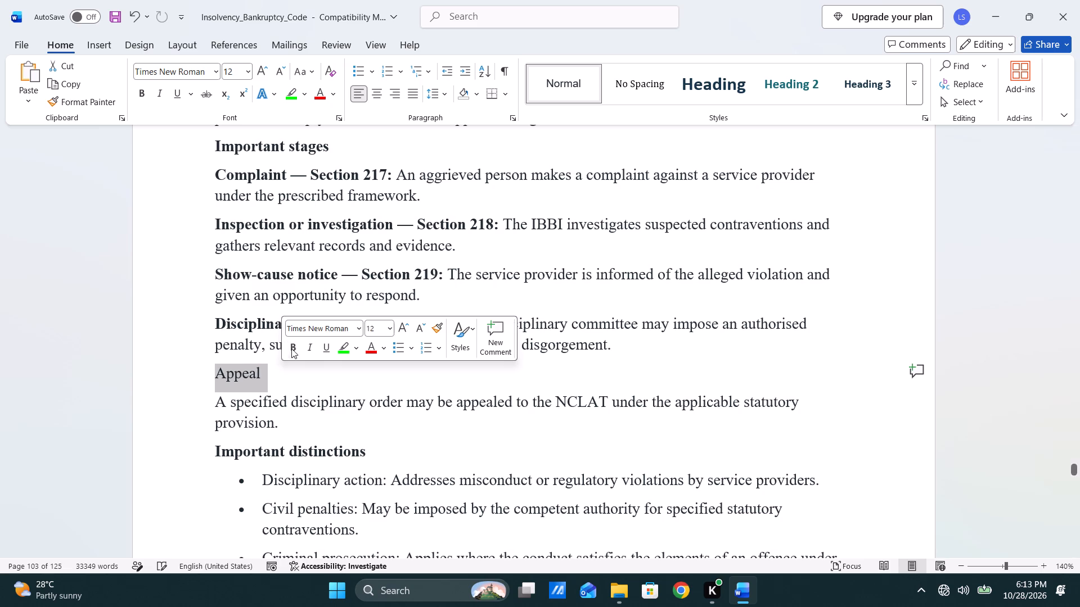
{"action": "left_click", "coordinate": [292, 346]}
{"action": "key", "text": "Right"}
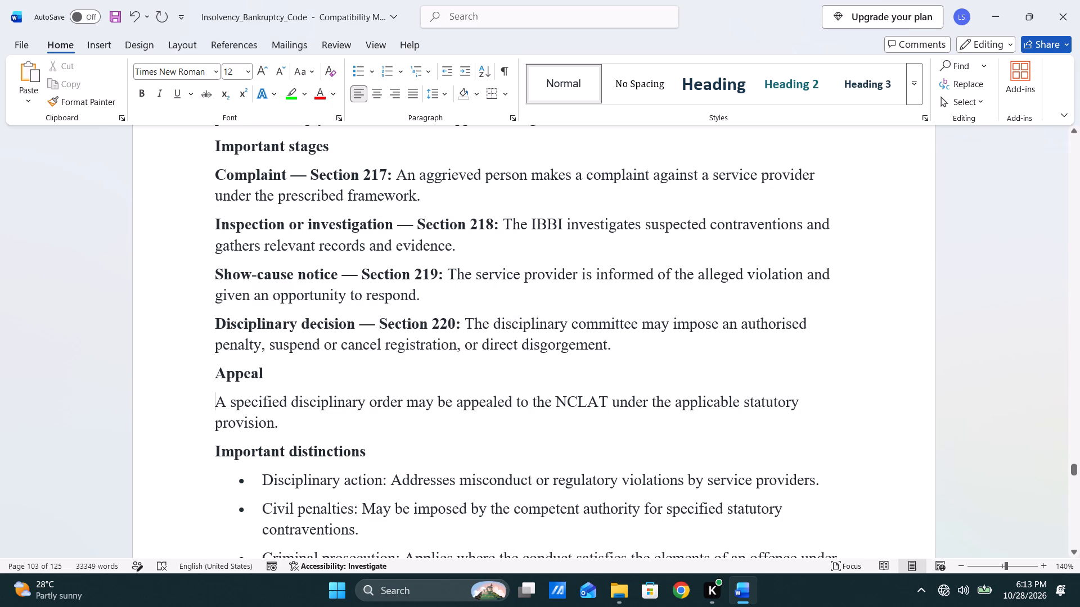
{"action": "key", "text": "BackSpace"}
{"action": "type", "text": ":"}
{"action": "key", "text": "space"}
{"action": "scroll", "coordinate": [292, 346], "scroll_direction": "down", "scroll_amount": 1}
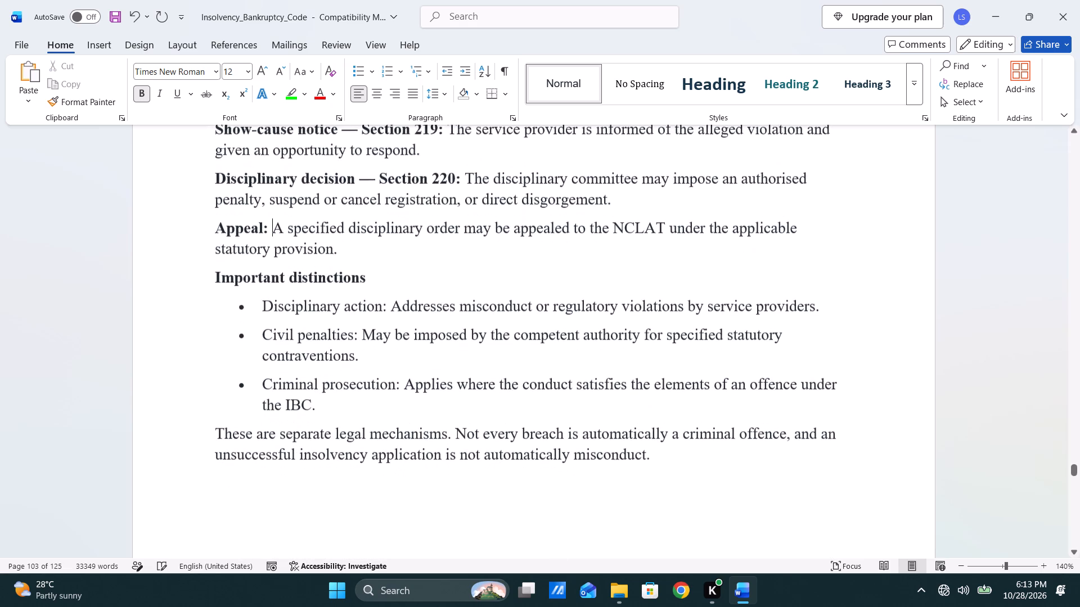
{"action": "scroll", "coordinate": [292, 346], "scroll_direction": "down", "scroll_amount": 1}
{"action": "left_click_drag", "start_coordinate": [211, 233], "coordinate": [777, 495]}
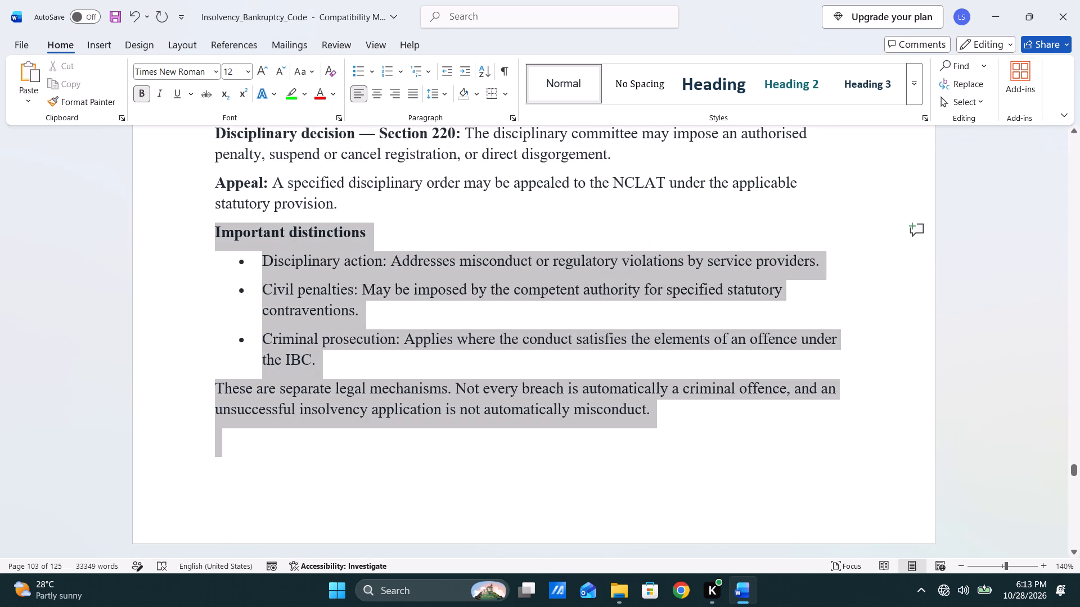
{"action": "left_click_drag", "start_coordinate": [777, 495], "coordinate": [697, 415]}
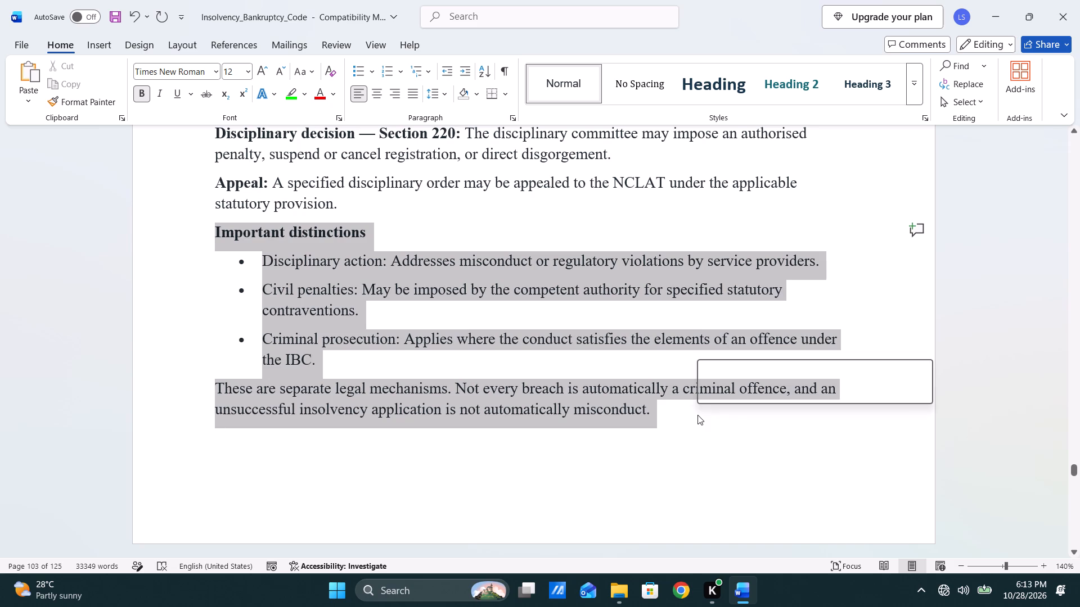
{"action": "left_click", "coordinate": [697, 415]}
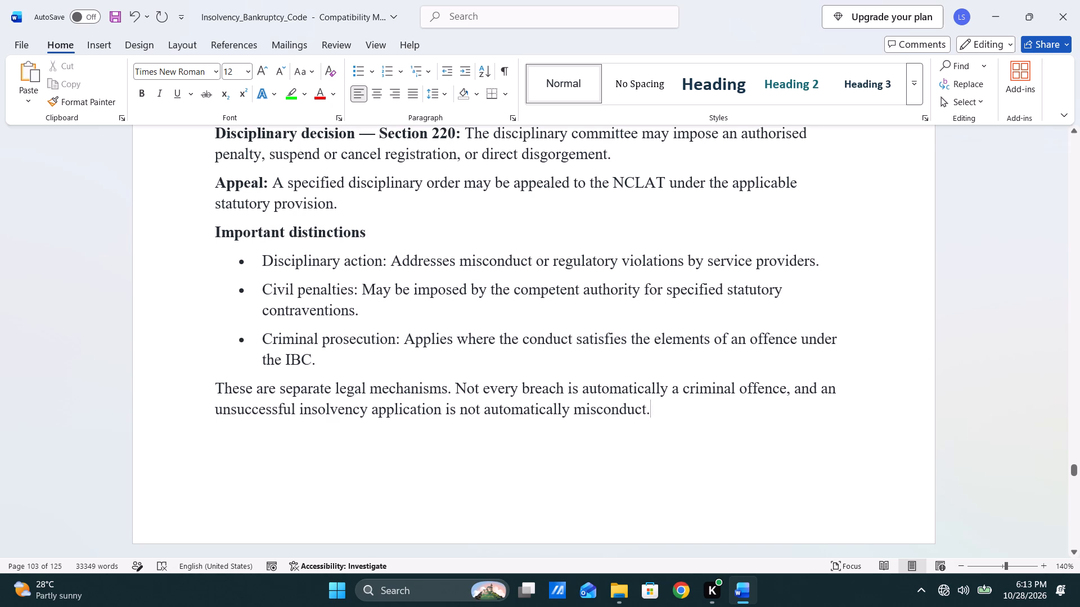
Bold the labels "Disciplinary action:", "Civil penalties:" and "Criminal prosecution:" in the bullets under Important distinctions.
{"action": "left_click_drag", "start_coordinate": [266, 260], "coordinate": [378, 260]}
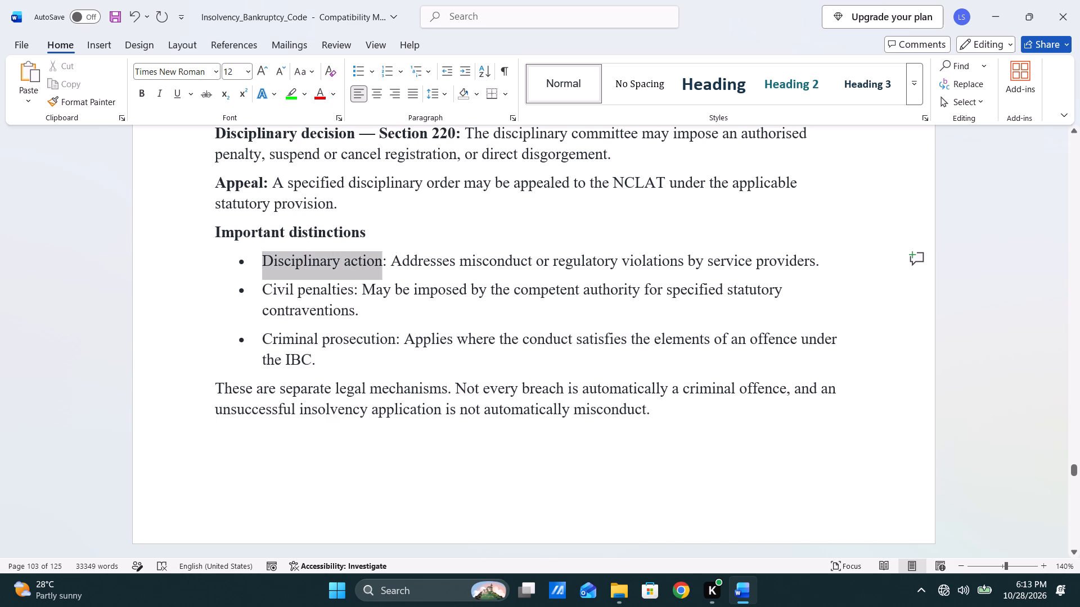
{"action": "left_click_drag", "start_coordinate": [378, 260], "coordinate": [388, 260]}
{"action": "left_click", "coordinate": [398, 237]}
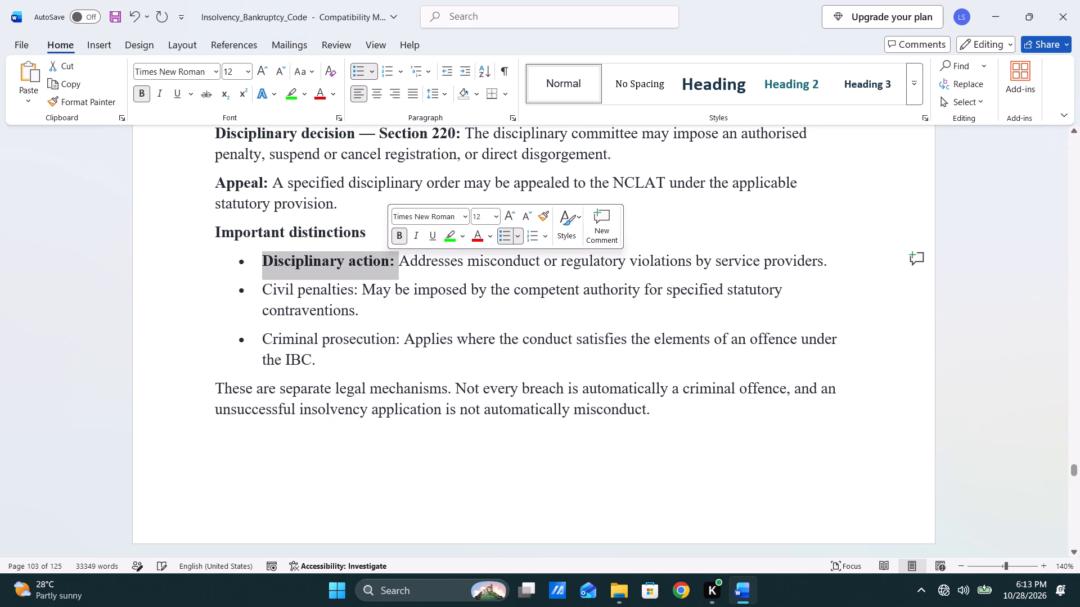
{"action": "left_click", "coordinate": [560, 280]}
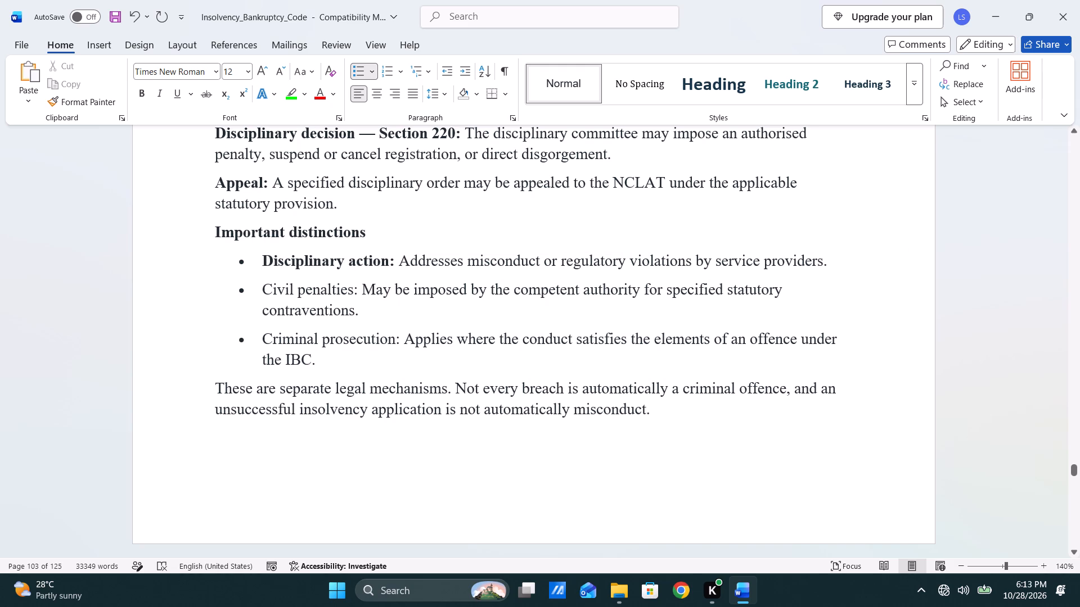
{"action": "left_click_drag", "start_coordinate": [260, 291], "coordinate": [355, 295]}
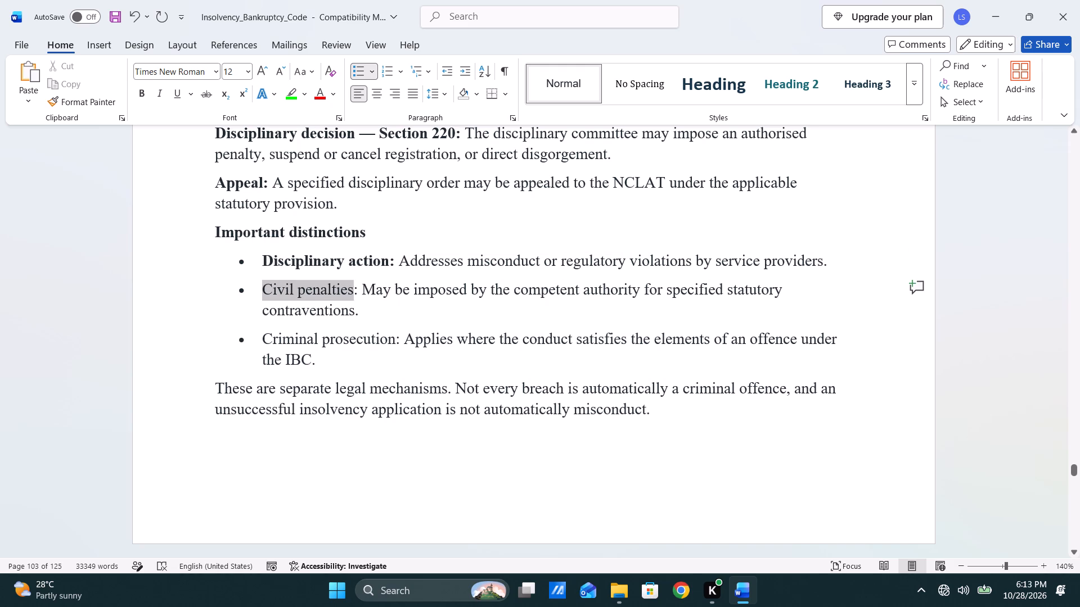
{"action": "left_click_drag", "start_coordinate": [355, 295], "coordinate": [364, 291]}
{"action": "left_click", "coordinate": [380, 261]}
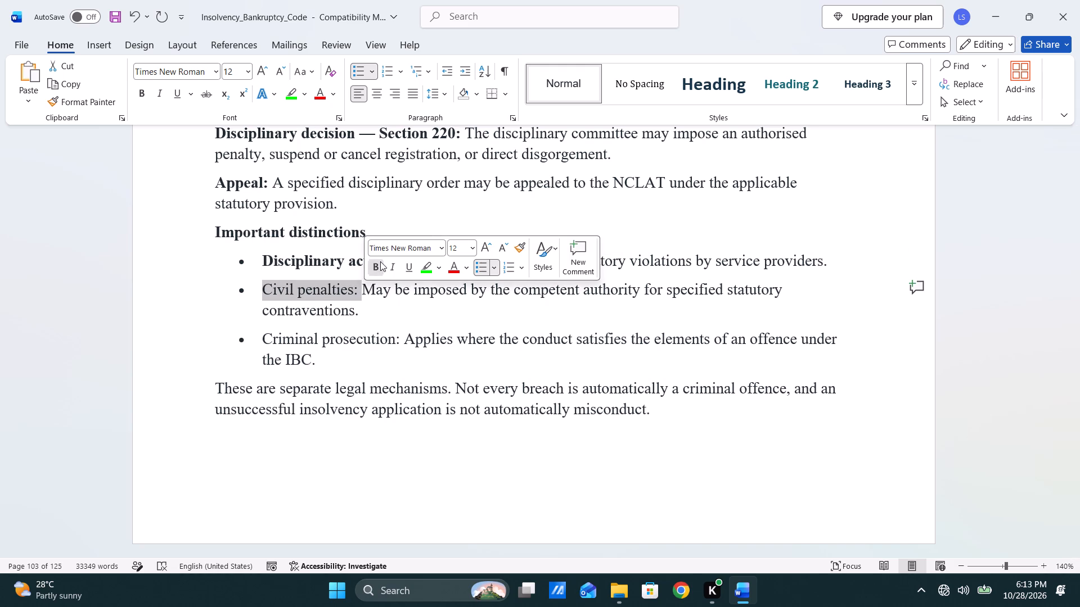
{"action": "left_click_drag", "start_coordinate": [264, 335], "coordinate": [359, 357]}
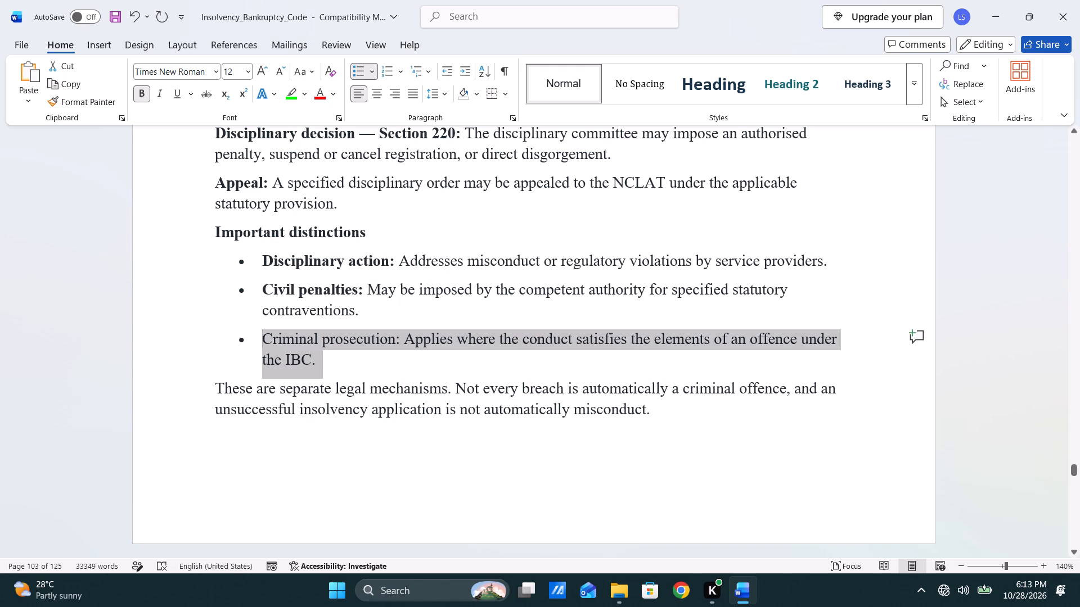
{"action": "left_click_drag", "start_coordinate": [359, 357], "coordinate": [400, 341]}
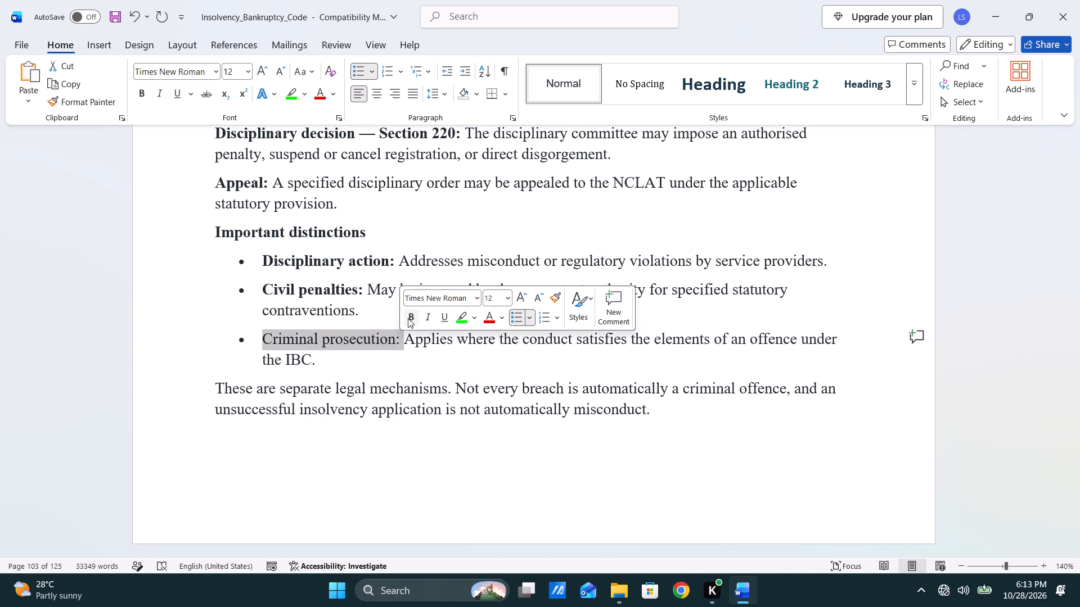
{"action": "left_click", "coordinate": [408, 318]}
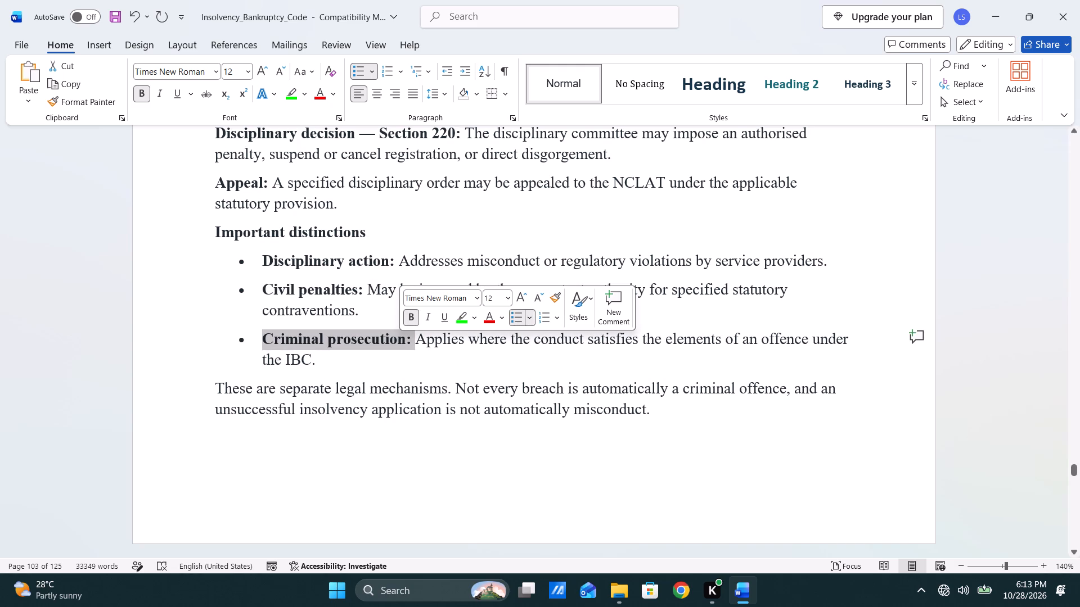
Place the cursor in the blank line above the Unit 13 heading and save the document.
{"action": "scroll", "coordinate": [412, 393], "scroll_direction": "down", "scroll_amount": 1}
{"action": "scroll", "coordinate": [322, 373], "scroll_direction": "down", "scroll_amount": 1}
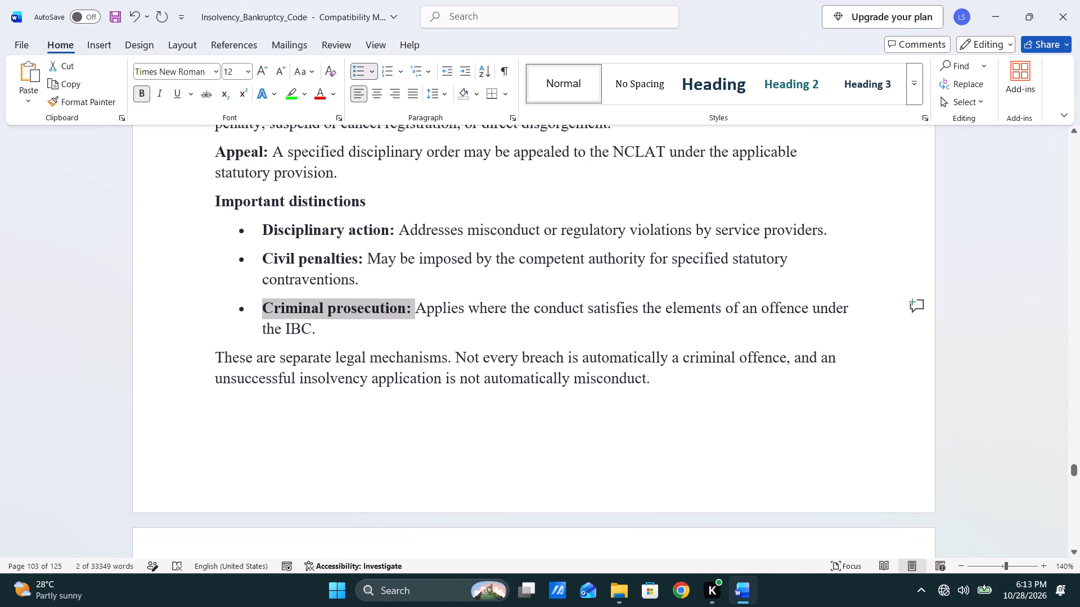
{"action": "scroll", "coordinate": [322, 373], "scroll_direction": "down", "scroll_amount": 2}
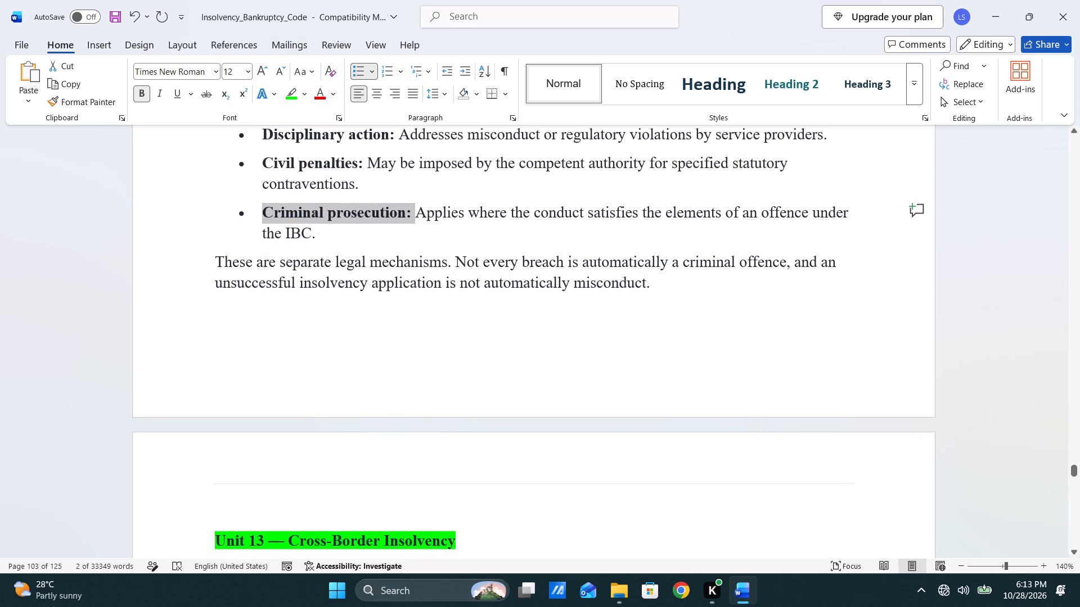
{"action": "left_click", "coordinate": [686, 287]}
{"action": "key", "text": "Left"}
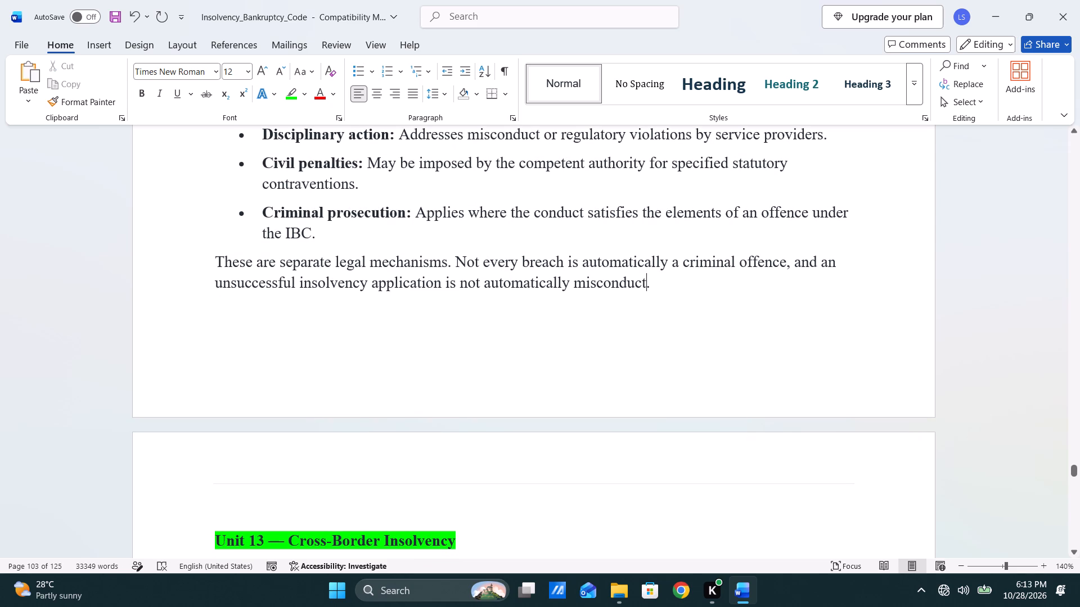
{"action": "key", "text": "Down"}
{"action": "key", "text": "Down"}
{"action": "key", "text": "ctrl+s"}
Close the Insolvency_Bankruptcy_Code document.
{"action": "scroll", "coordinate": [686, 287], "scroll_direction": "down", "scroll_amount": 1}
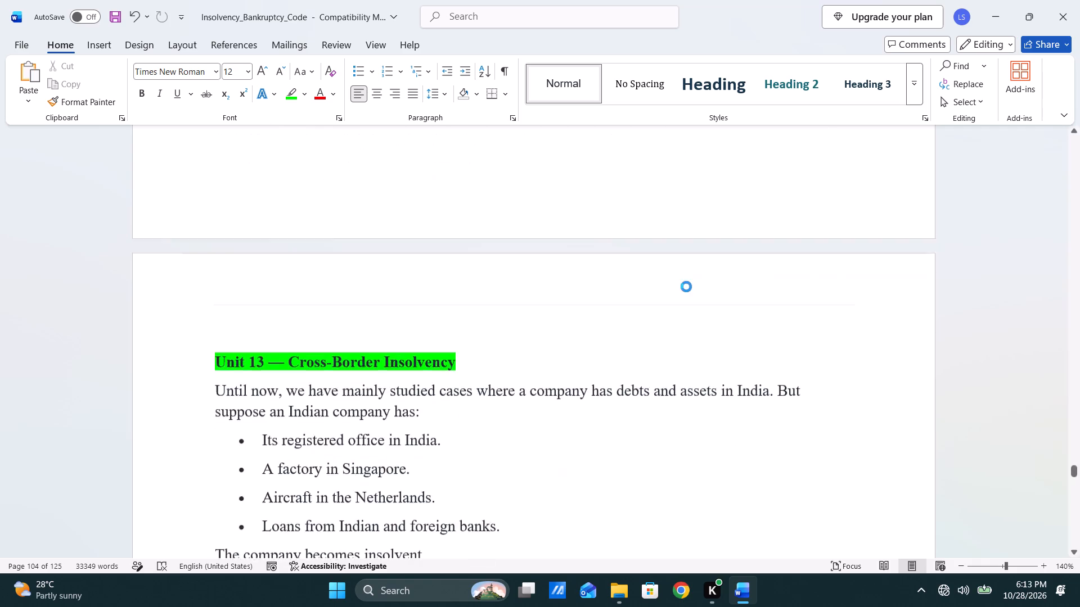
{"action": "scroll", "coordinate": [686, 287], "scroll_direction": "down", "scroll_amount": 1}
{"action": "left_click", "coordinate": [1079, 0]}
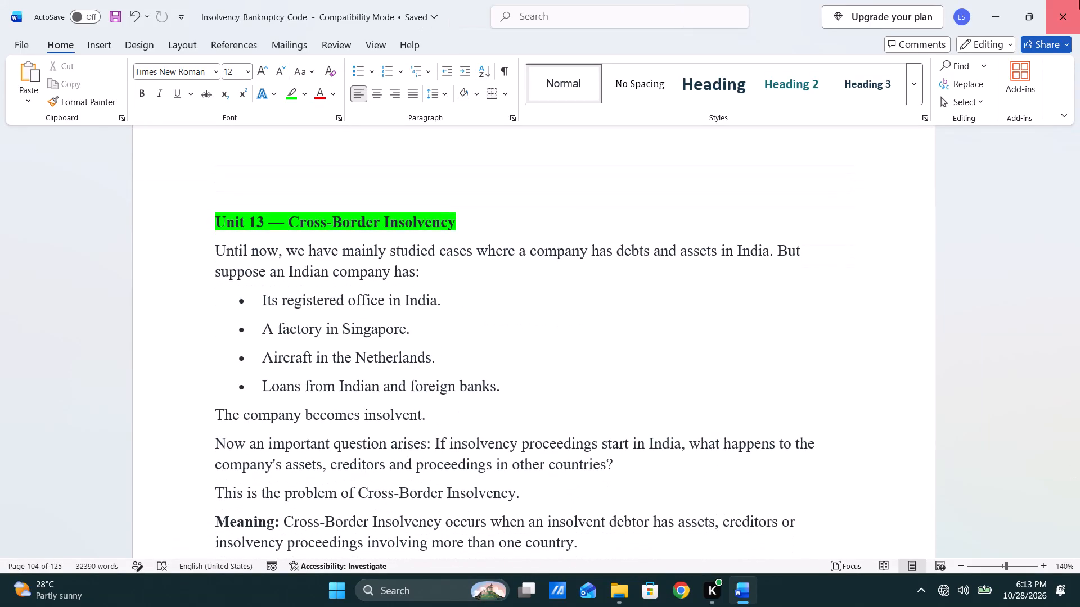